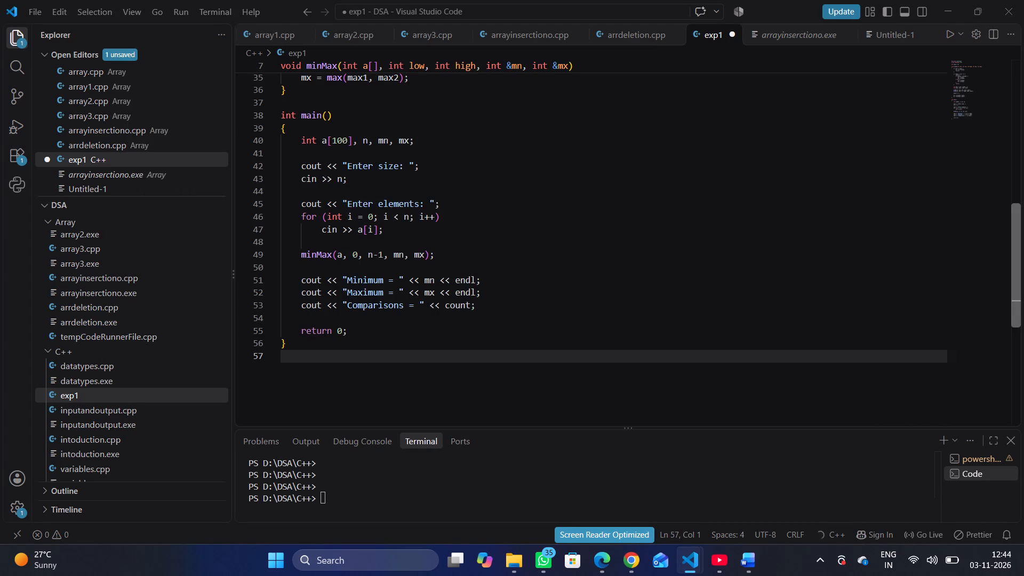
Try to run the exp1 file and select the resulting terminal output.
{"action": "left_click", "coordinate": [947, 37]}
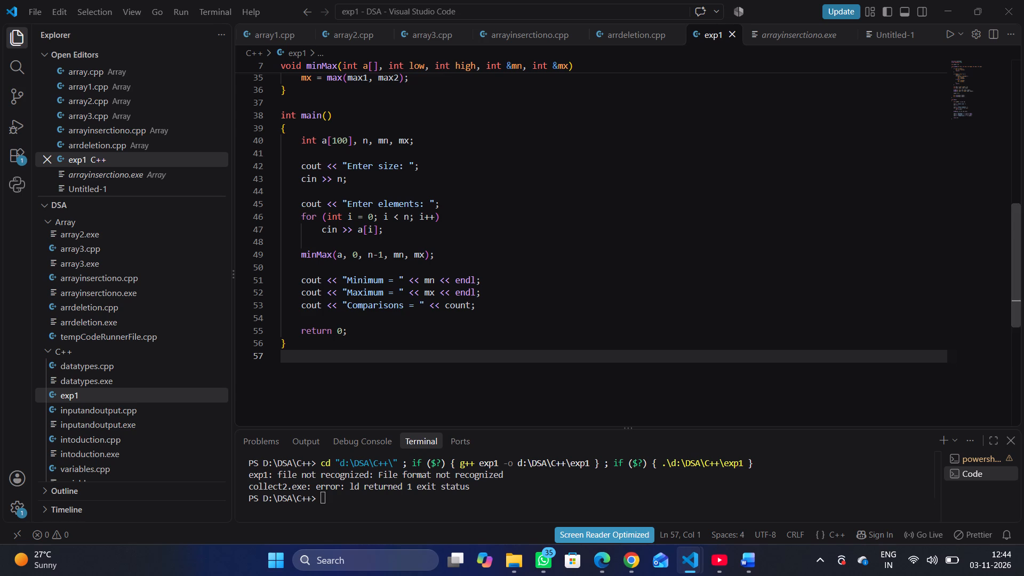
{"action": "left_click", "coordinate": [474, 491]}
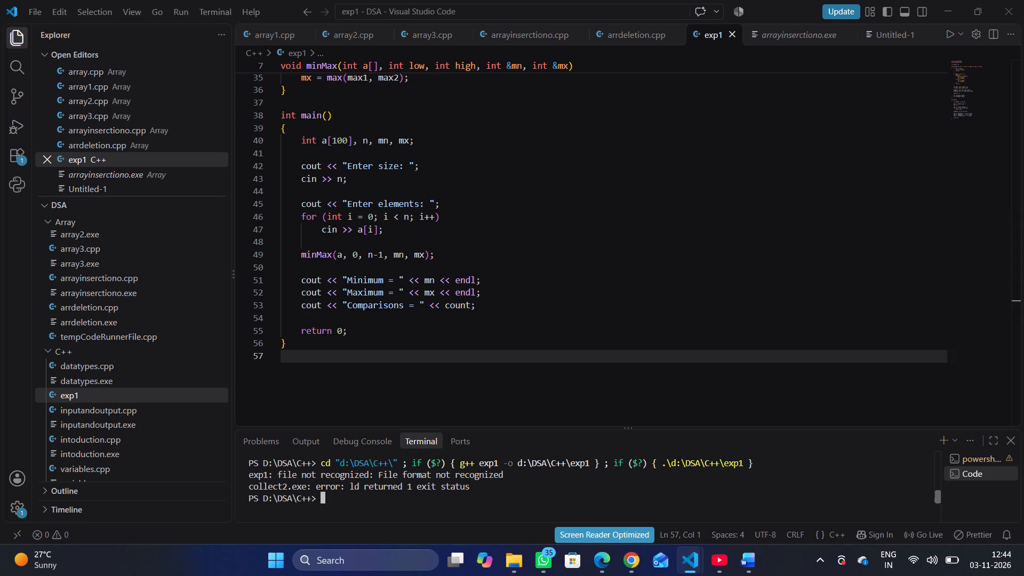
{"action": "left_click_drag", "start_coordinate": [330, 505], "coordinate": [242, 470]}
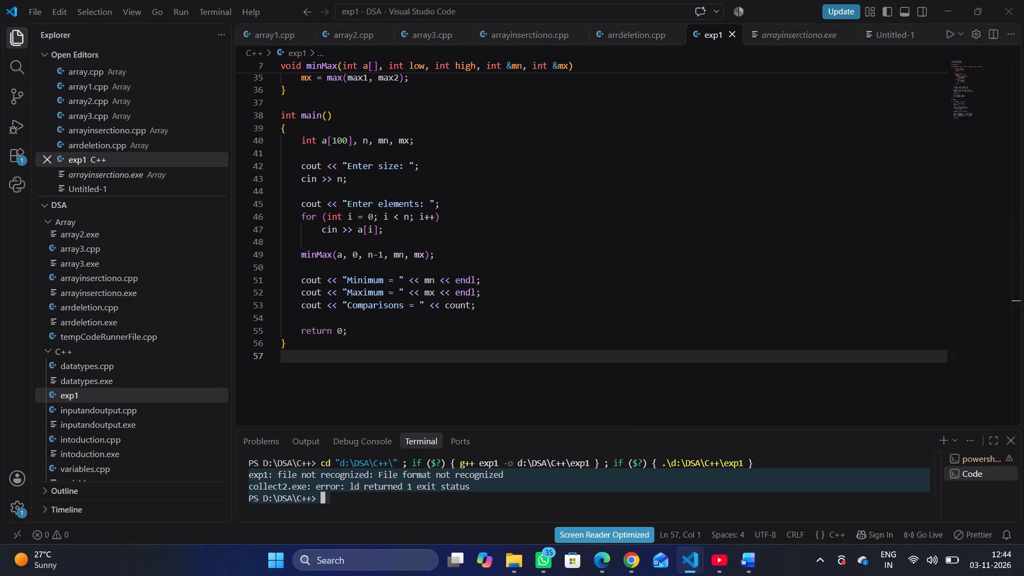
Rename the exp1 file in the C++ folder as exp1.cpp.
{"action": "right_click", "coordinate": [103, 394]}
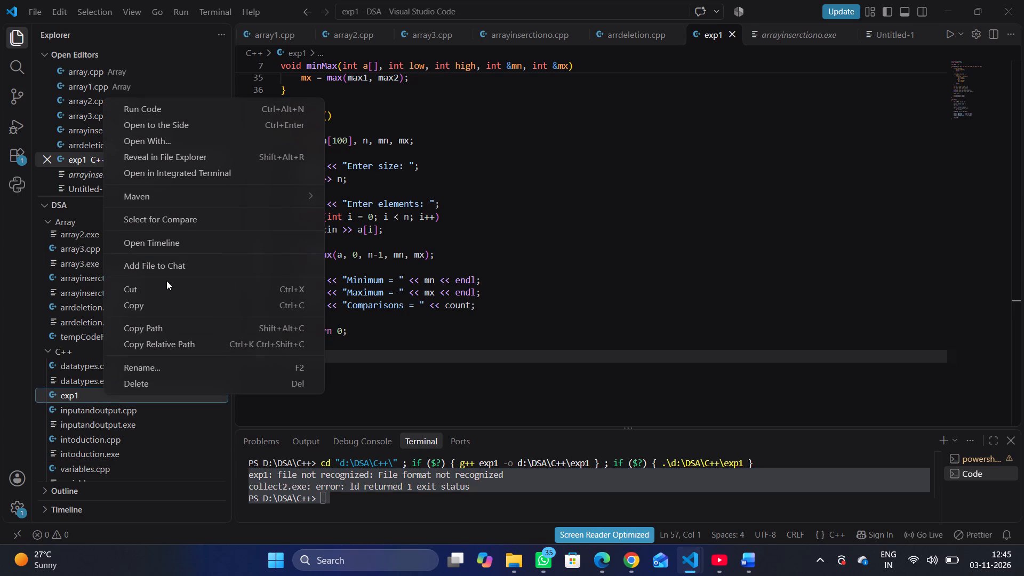
{"action": "left_click", "coordinate": [153, 365]}
{"action": "left_click", "coordinate": [117, 395]}
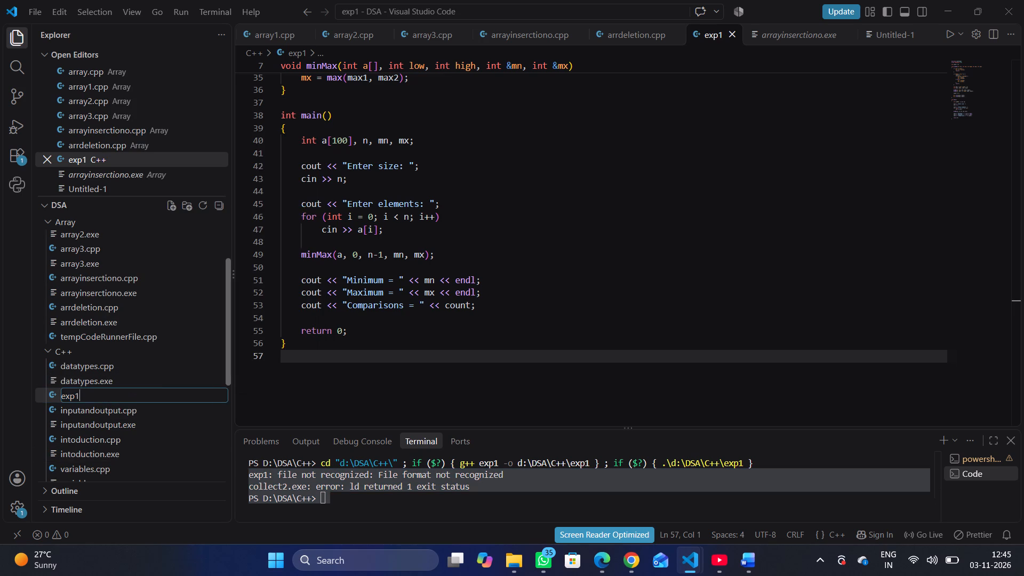
{"action": "type", "text": ".cpp"}
{"action": "key", "text": "Return"}
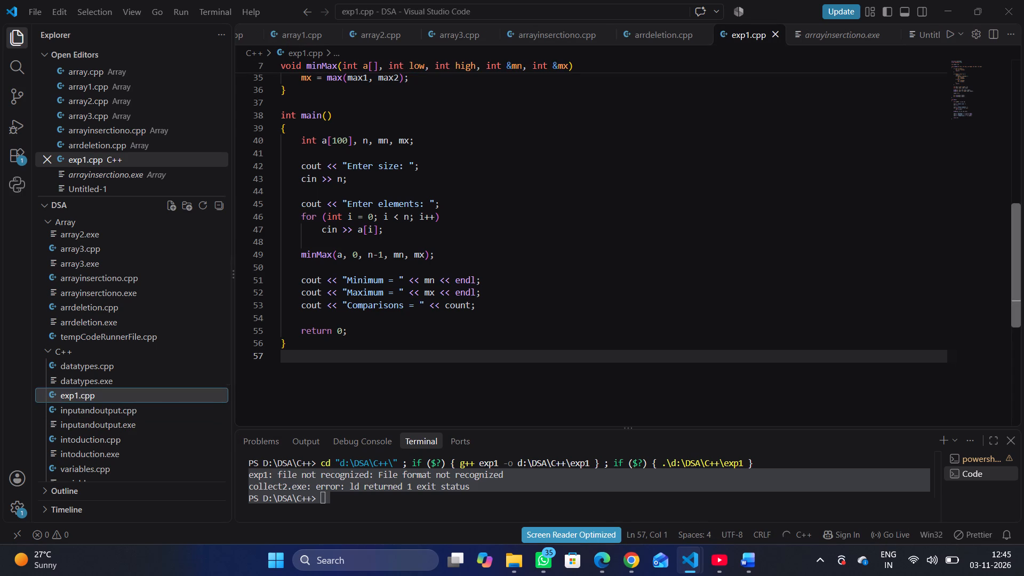
Run exp1.cpp and enter 10 as the array size in the terminal.
{"action": "left_click", "coordinate": [952, 31]}
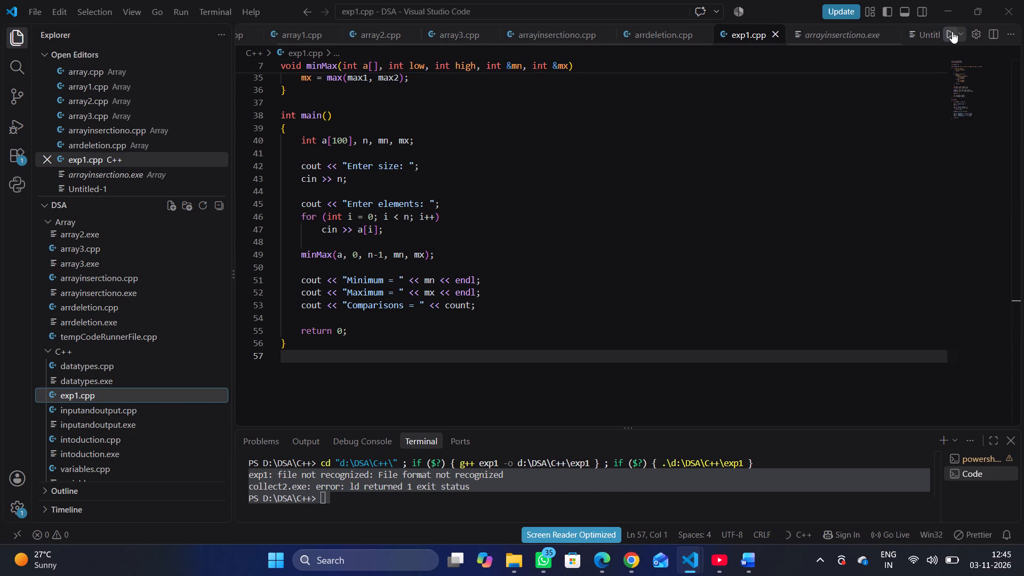
{"action": "left_click", "coordinate": [361, 508]}
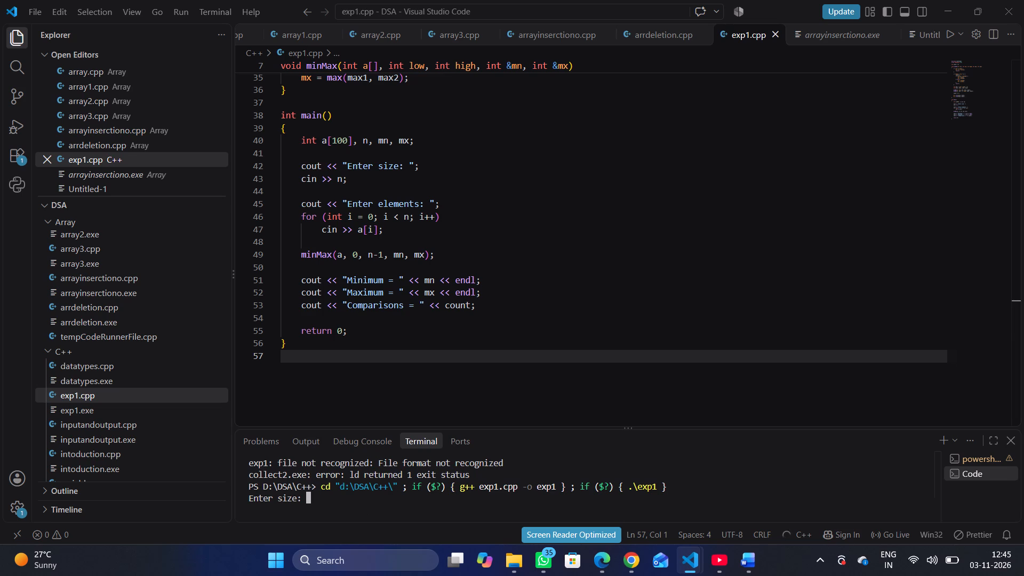
{"action": "type", "text": "10"}
{"action": "key", "text": "Return"}
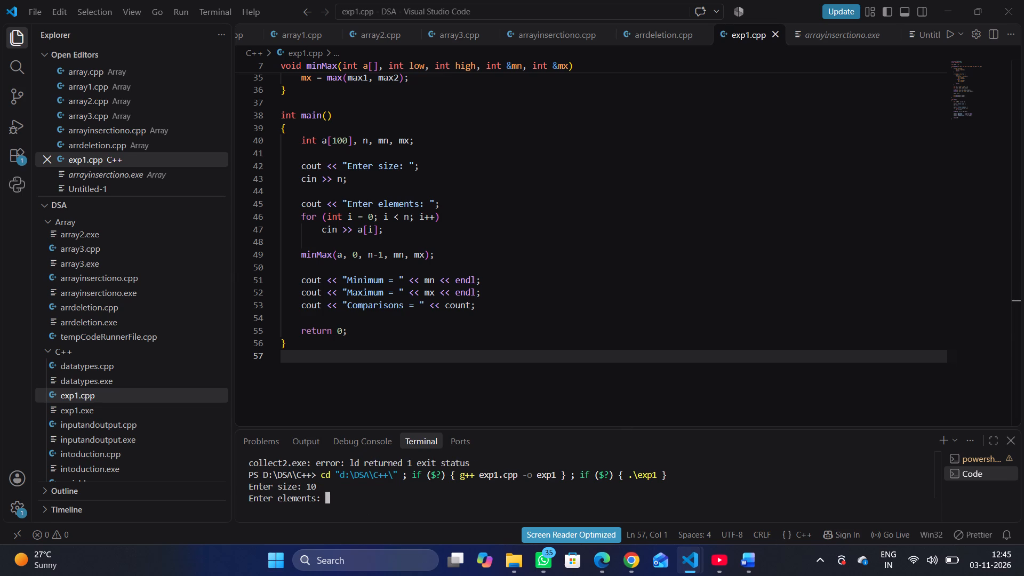
Enter the ten array elements 1, 1, 1, 1, 12, 2, 3, 4, 4 and 5 for the running program.
{"action": "key", "text": "1"}
{"action": "key", "text": "Return"}
{"action": "key", "text": "1"}
{"action": "key", "text": "Return"}
{"action": "key", "text": "1"}
{"action": "key", "text": "Return"}
{"action": "key", "text": "1"}
{"action": "key", "text": "Return"}
{"action": "type", "text": "12"}
{"action": "key", "text": "Return"}
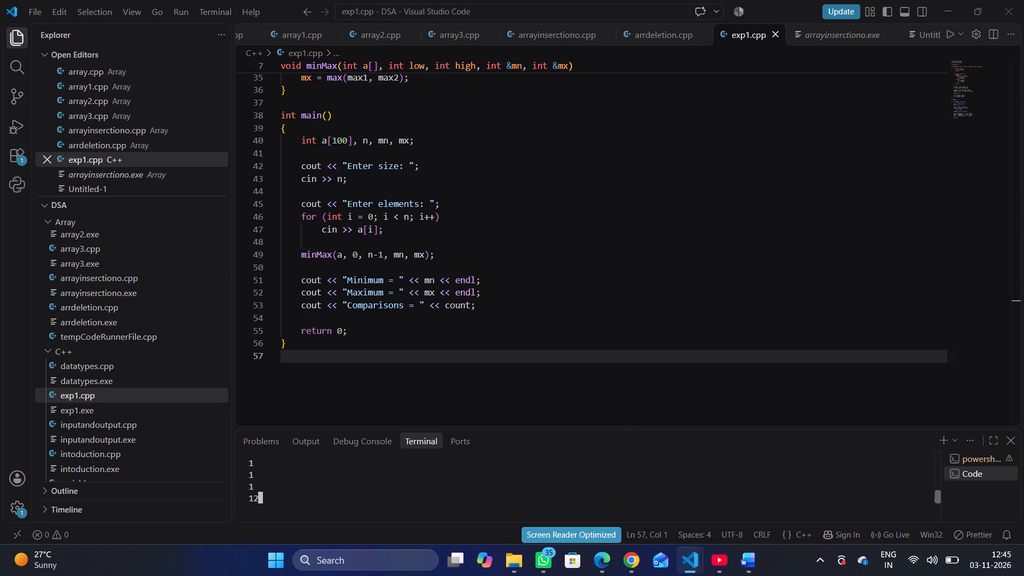
{"action": "key", "text": "2"}
{"action": "key", "text": "Return"}
{"action": "key", "text": "3"}
{"action": "key", "text": "Return"}
{"action": "key", "text": "4"}
{"action": "key", "text": "Return"}
{"action": "key", "text": "4"}
{"action": "key", "text": "Return"}
{"action": "key", "text": "5"}
{"action": "key", "text": "Return"}
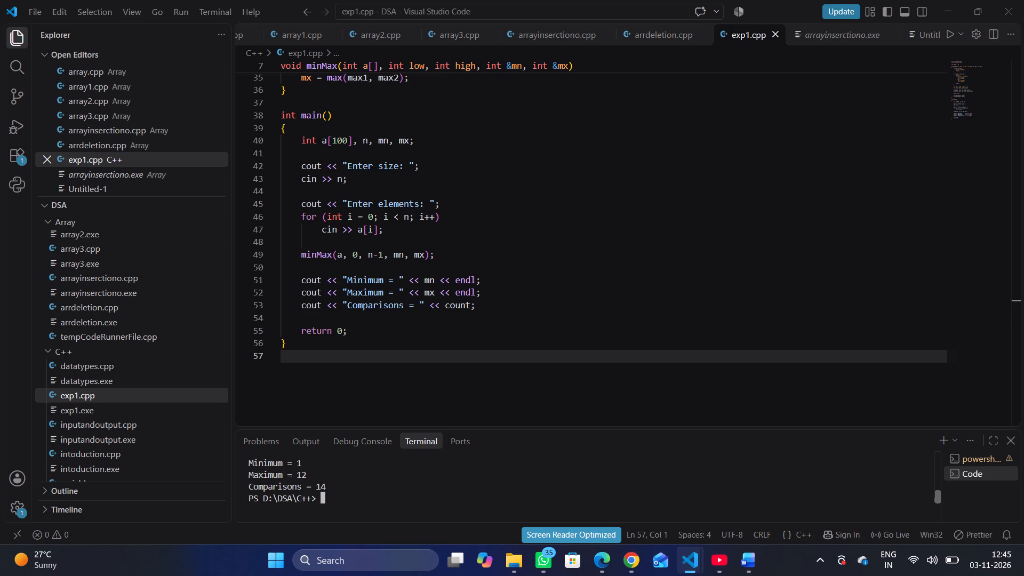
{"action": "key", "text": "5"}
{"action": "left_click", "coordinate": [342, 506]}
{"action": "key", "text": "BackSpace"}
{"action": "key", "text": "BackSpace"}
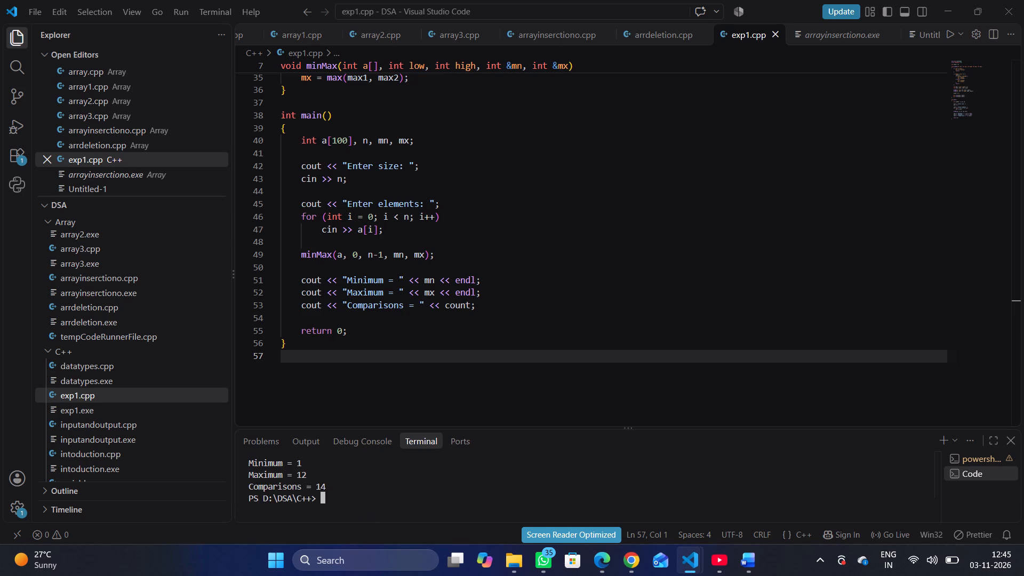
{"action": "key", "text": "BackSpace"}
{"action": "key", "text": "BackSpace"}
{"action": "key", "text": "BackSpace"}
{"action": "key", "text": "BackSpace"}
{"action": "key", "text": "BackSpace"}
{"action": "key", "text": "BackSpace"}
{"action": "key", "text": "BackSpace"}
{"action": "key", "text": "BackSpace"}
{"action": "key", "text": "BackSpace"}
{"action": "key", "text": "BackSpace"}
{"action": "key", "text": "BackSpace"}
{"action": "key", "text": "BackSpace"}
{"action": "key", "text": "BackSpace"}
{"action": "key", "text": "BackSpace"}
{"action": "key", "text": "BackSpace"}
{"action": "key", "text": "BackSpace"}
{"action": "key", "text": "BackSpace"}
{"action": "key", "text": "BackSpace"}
Enlarge the terminal area and take a rectangular screenshot of the minimum, maximum and comparisons output.
{"action": "left_click_drag", "start_coordinate": [530, 427], "coordinate": [517, 393]}
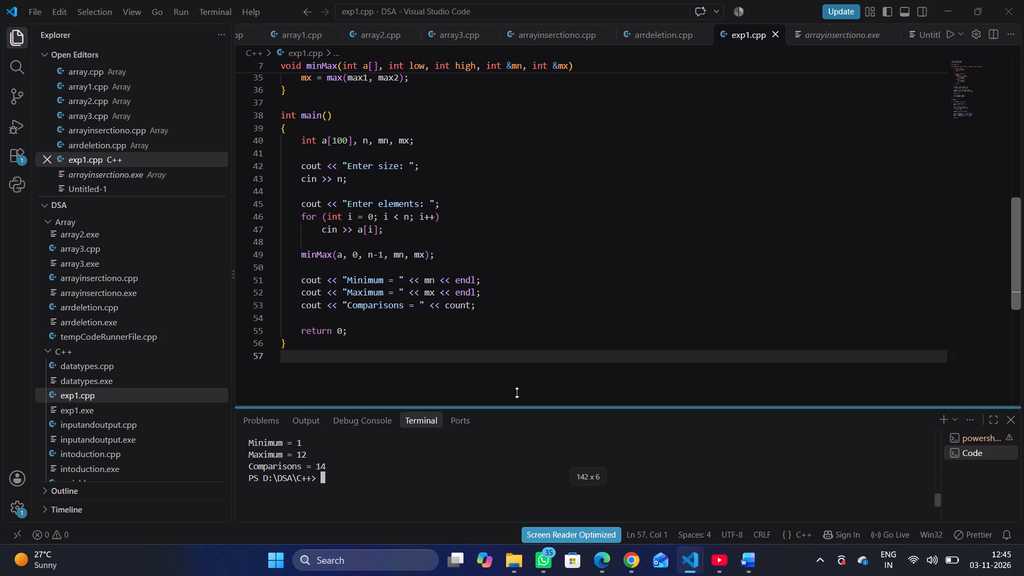
{"action": "left_click_drag", "start_coordinate": [517, 393], "coordinate": [501, 333]}
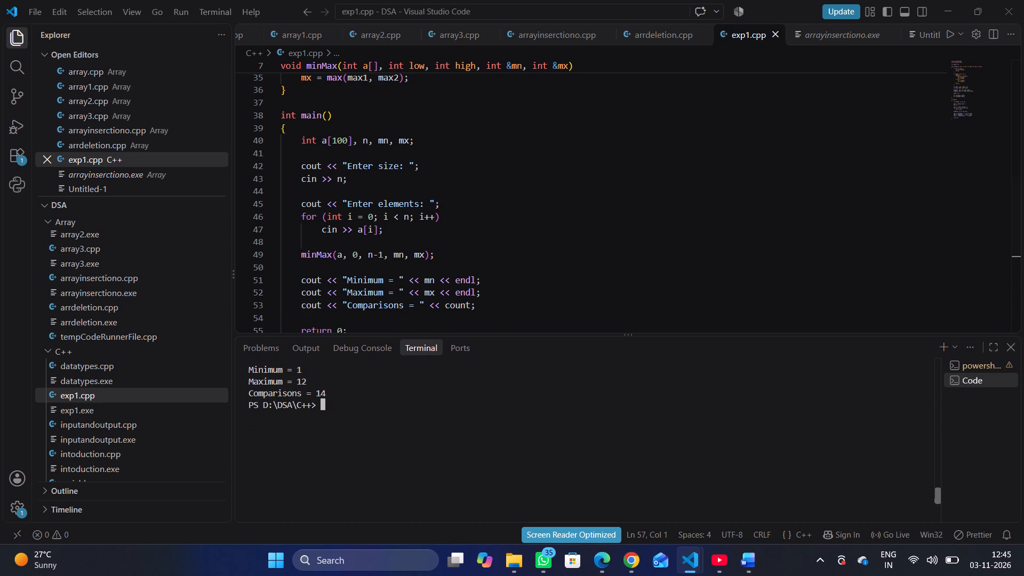
{"action": "key", "text": "shift+super+s"}
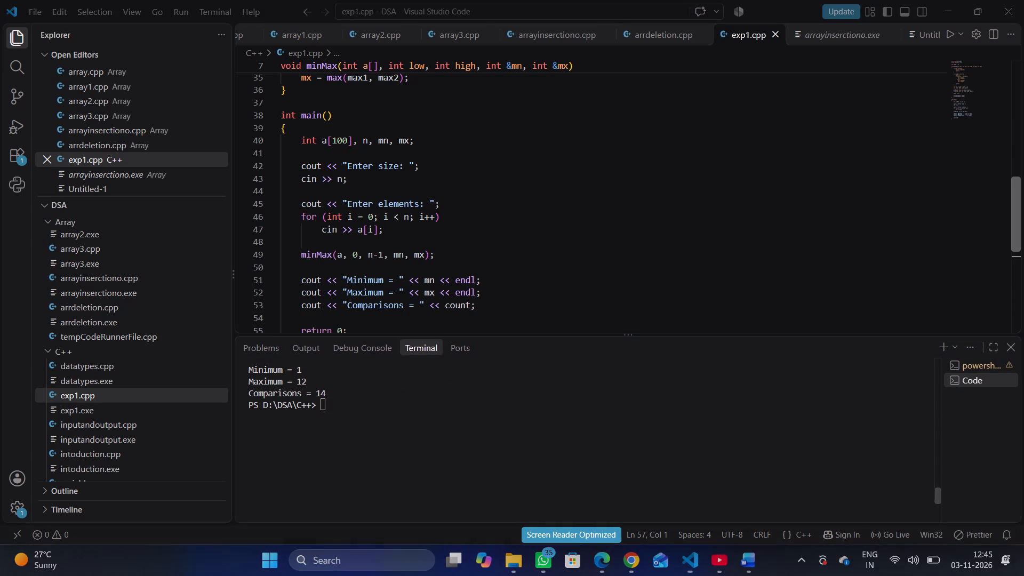
{"action": "left_click_drag", "start_coordinate": [239, 343], "coordinate": [318, 401]}
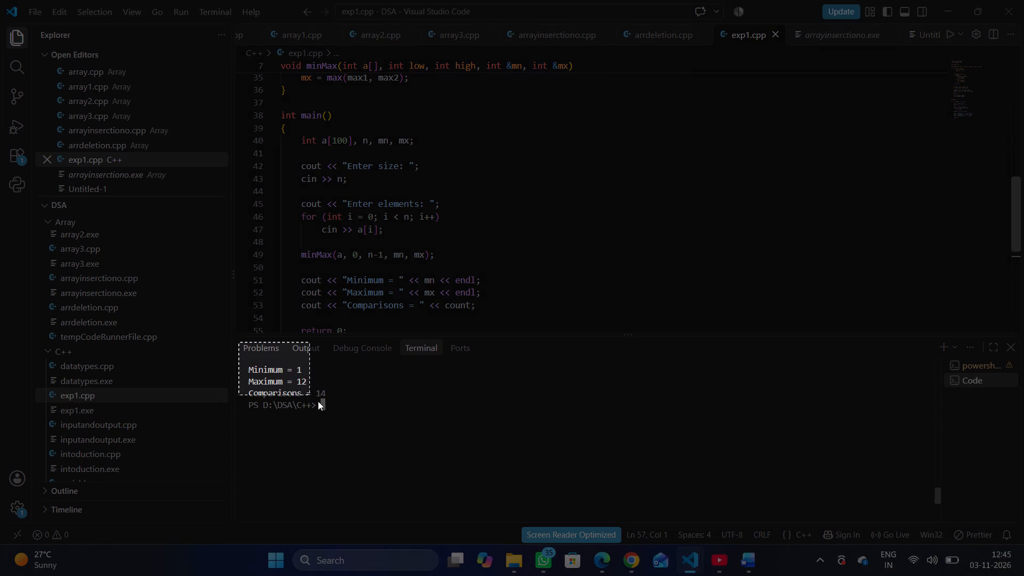
{"action": "left_click_drag", "start_coordinate": [318, 401], "coordinate": [547, 451]}
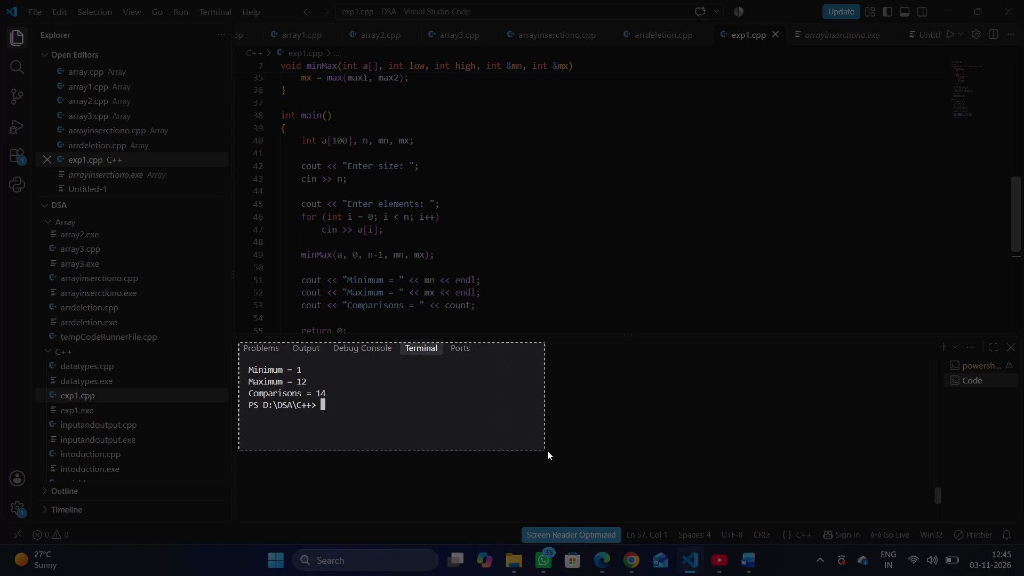
{"action": "left_click_drag", "start_coordinate": [547, 451], "coordinate": [610, 452]}
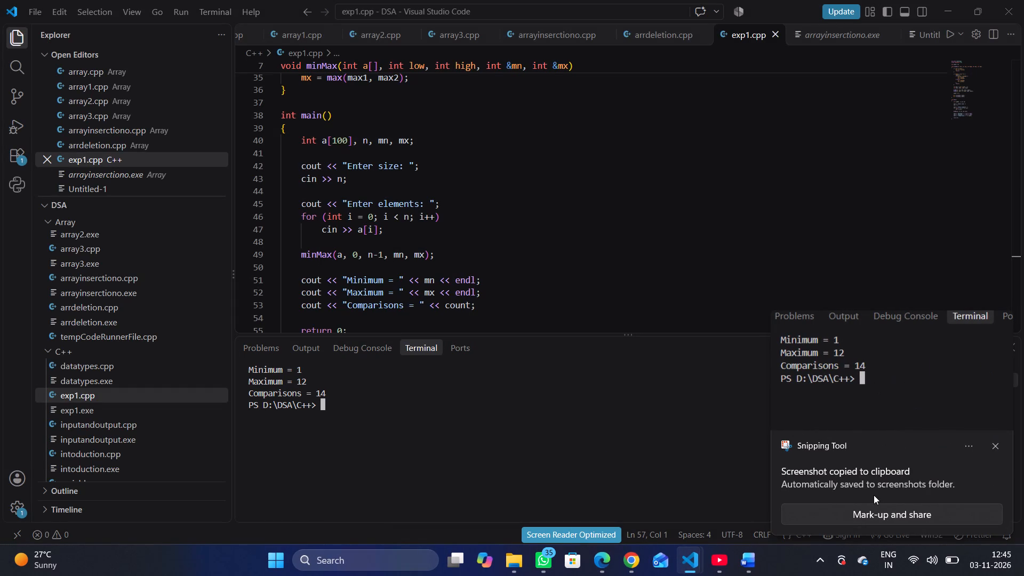
Open the captured screenshot in Snipping Tool, save it to the Desktop as a PNG named exp 1111, and close Snipping Tool.
{"action": "left_click", "coordinate": [910, 426]}
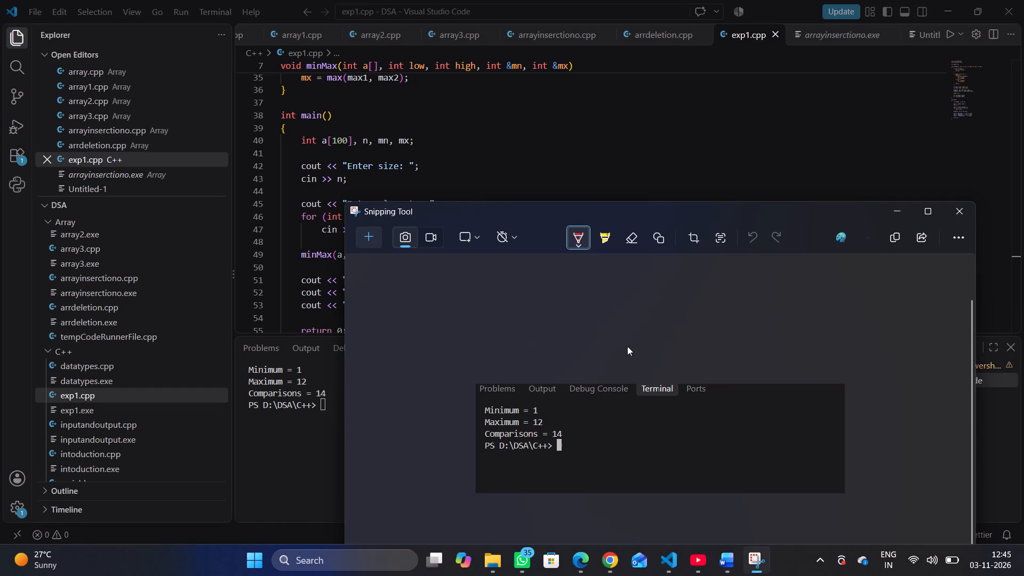
{"action": "left_click", "coordinate": [737, 383]}
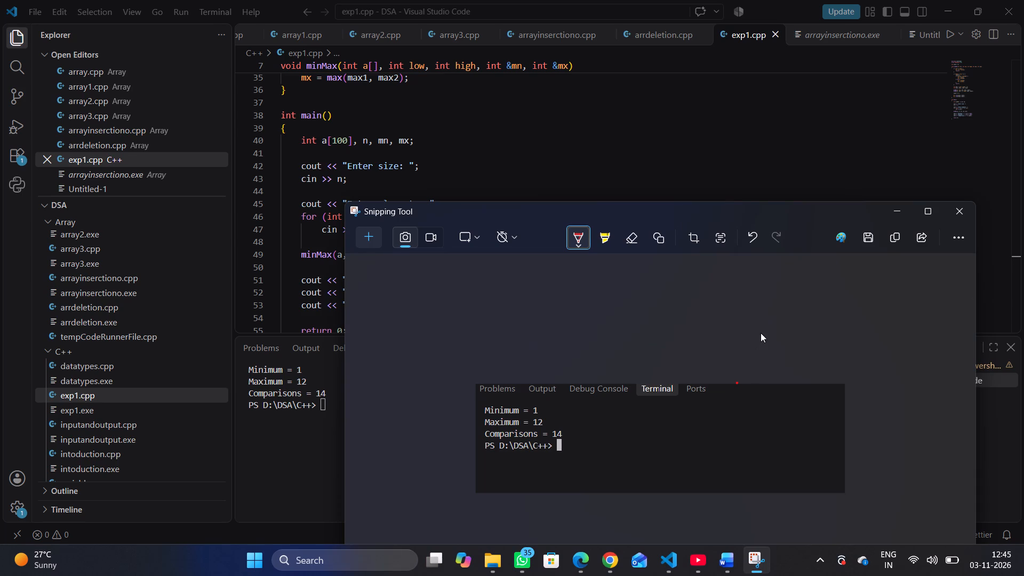
{"action": "key", "text": "ctrl+s"}
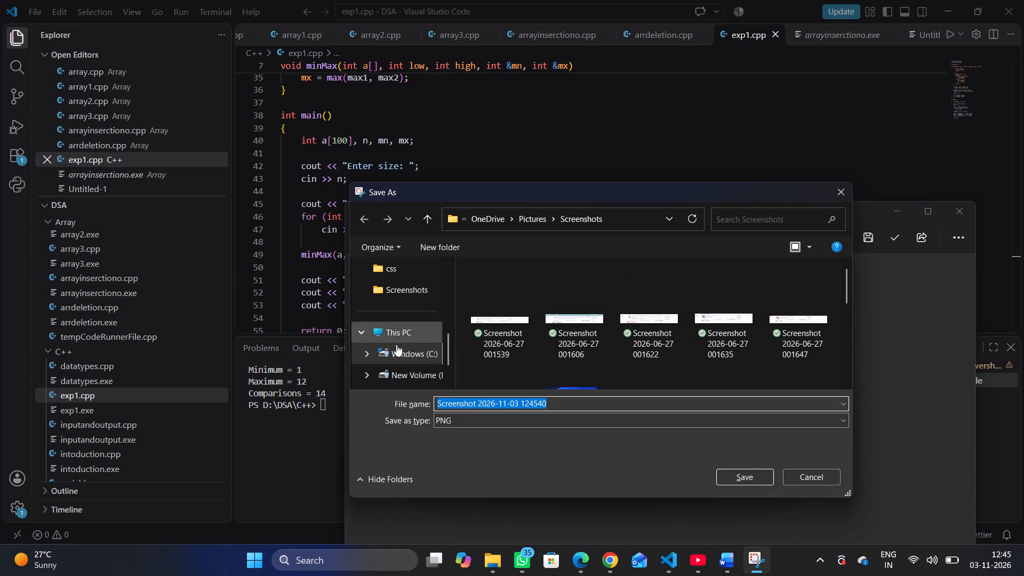
{"action": "scroll", "coordinate": [404, 279], "scroll_direction": "up", "scroll_amount": 5}
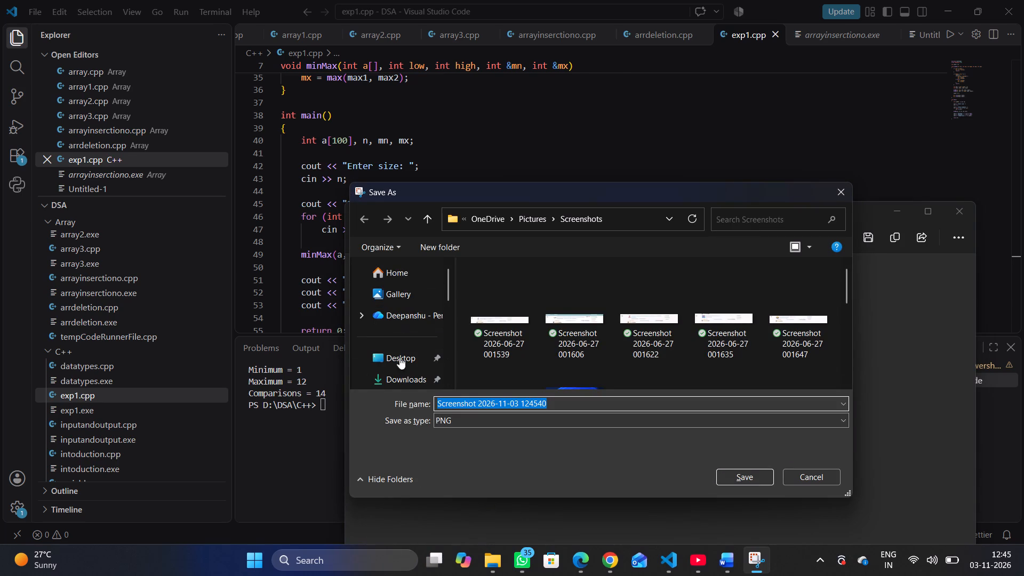
{"action": "left_click", "coordinate": [402, 365]}
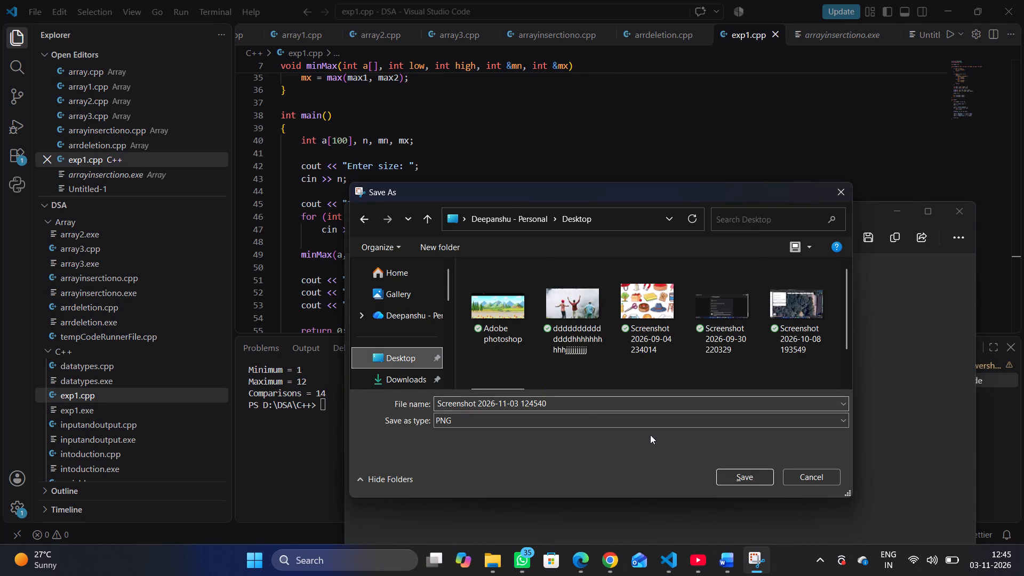
{"action": "left_click", "coordinate": [609, 400]}
{"action": "key", "text": "BackSpace"}
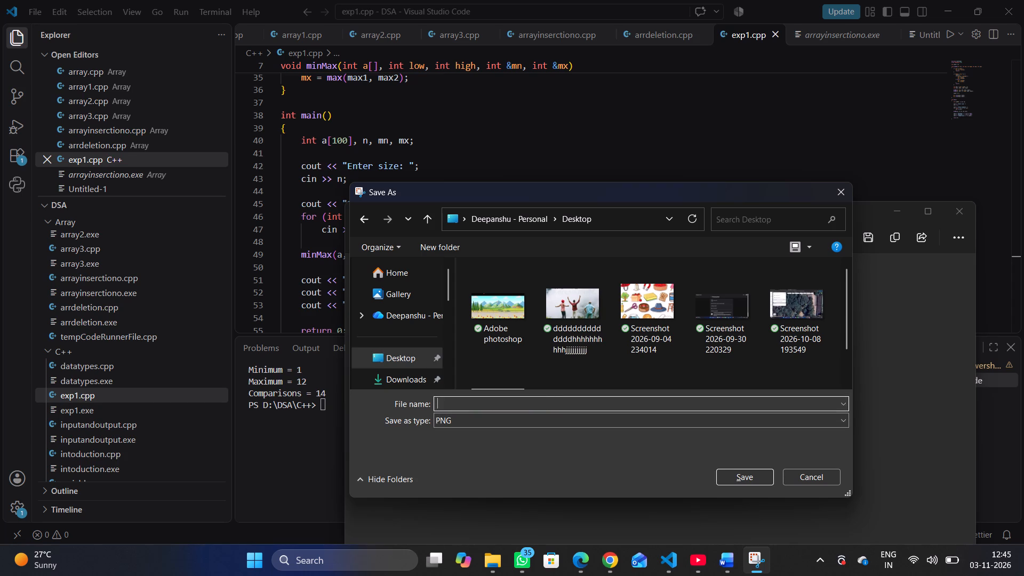
{"action": "type", "text": "exp 1111"}
{"action": "key", "text": "Return"}
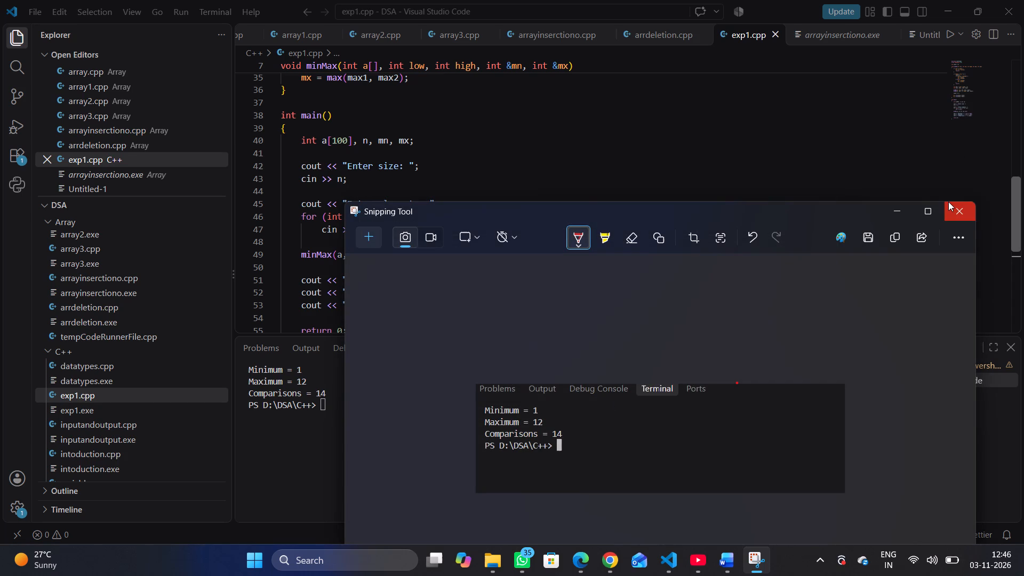
{"action": "left_click", "coordinate": [948, 202]}
Close both Visual Studio Code windows, the DSA project and the css project.
{"action": "left_click", "coordinate": [1011, 8]}
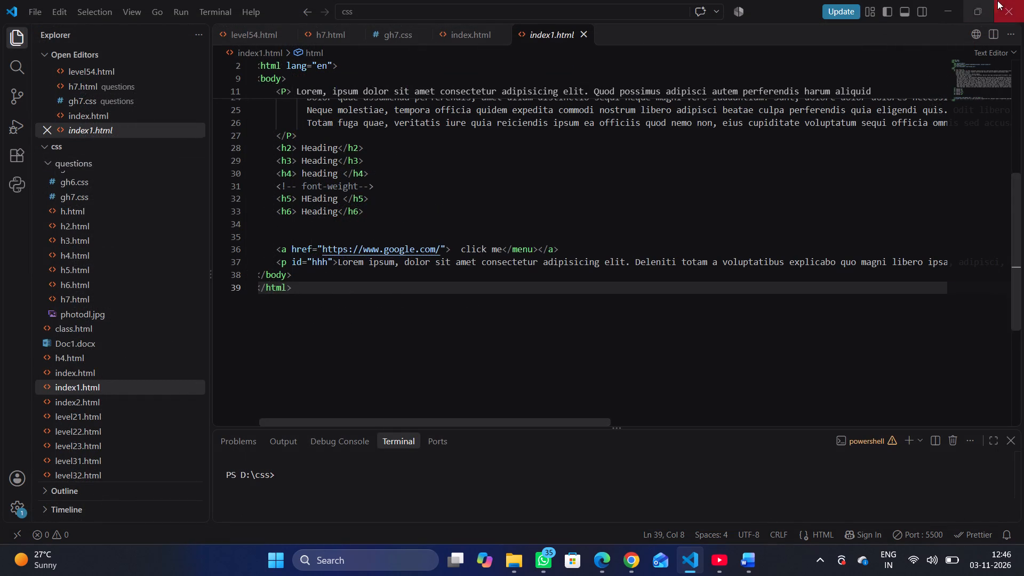
{"action": "left_click", "coordinate": [1009, 9]}
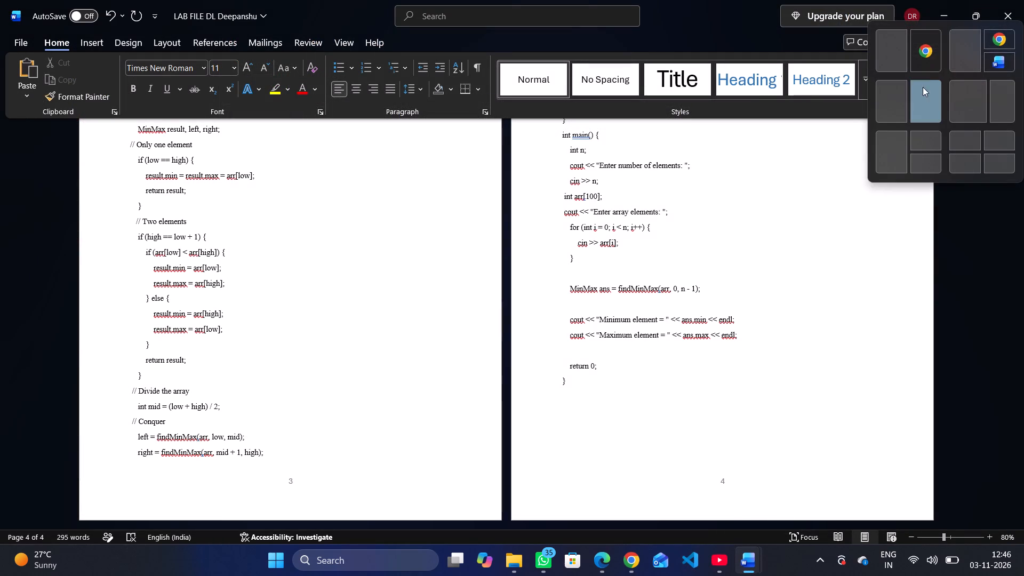
Snap the Word lab file document to the right half of the screen and minimise the CSE323_25_Experiments_Revised document.
{"action": "left_click", "coordinate": [921, 91]}
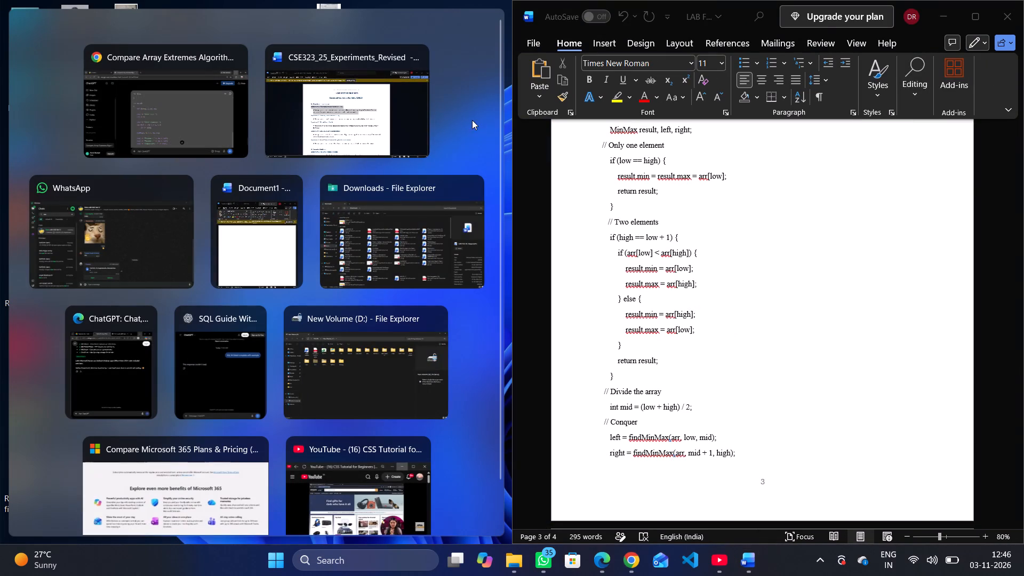
{"action": "left_click", "coordinate": [472, 121]}
{"action": "left_click", "coordinate": [240, 226]}
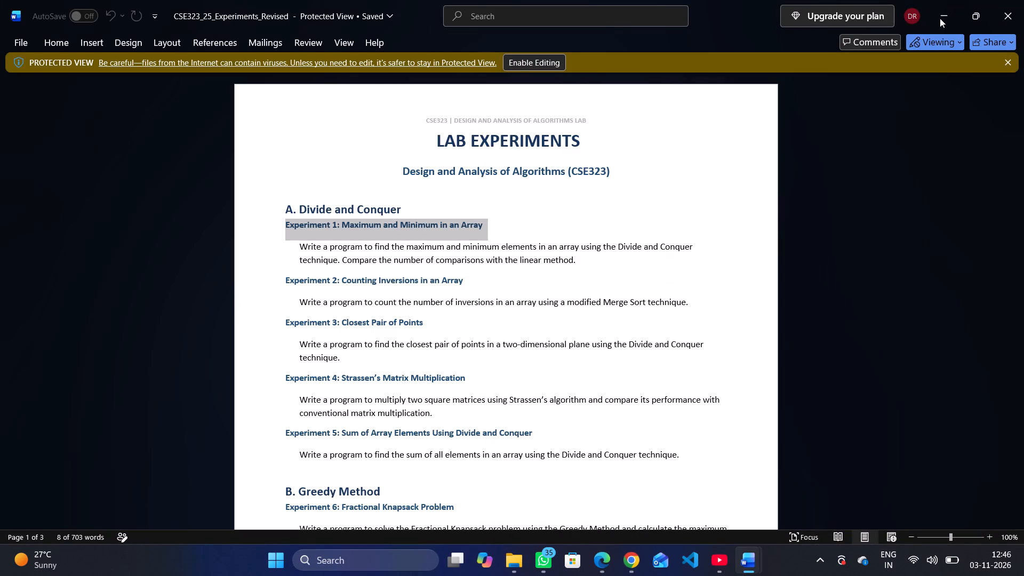
{"action": "left_click", "coordinate": [939, 18]}
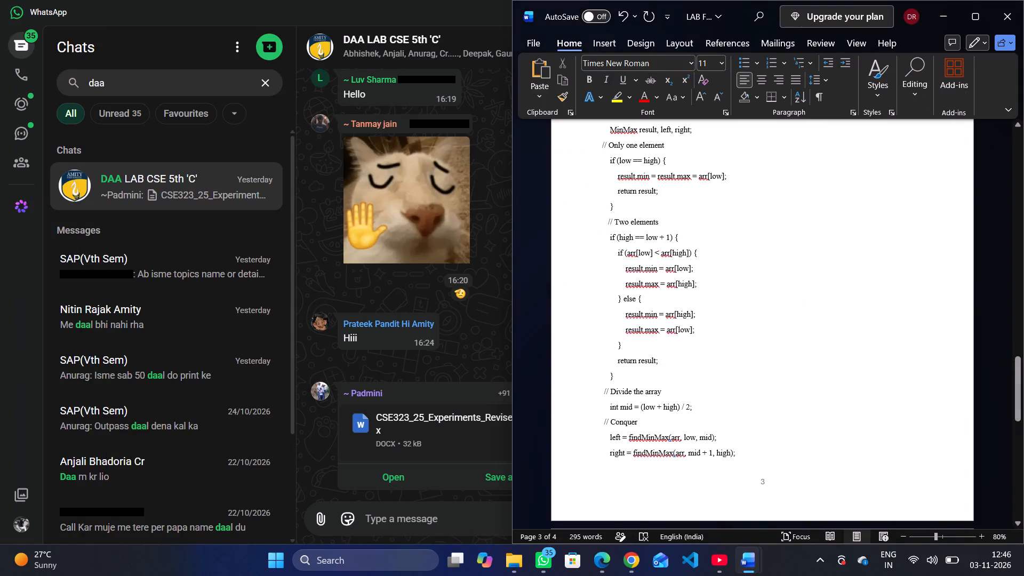
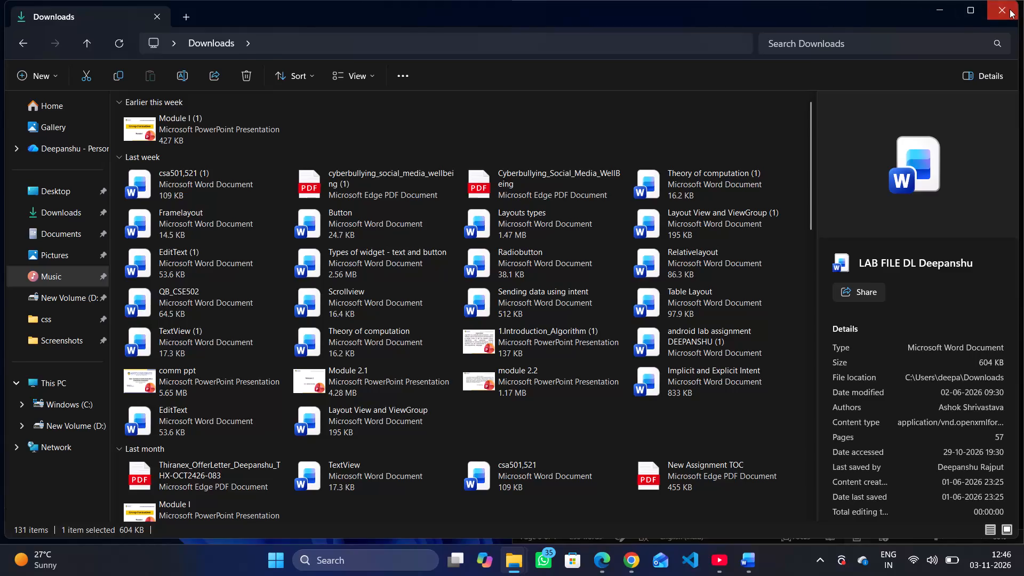
Insert the exp 1111 image from the desktop into the Word lab file, below the program's final closing brace.
{"action": "left_click_drag", "start_coordinate": [318, 365], "coordinate": [755, 511]}
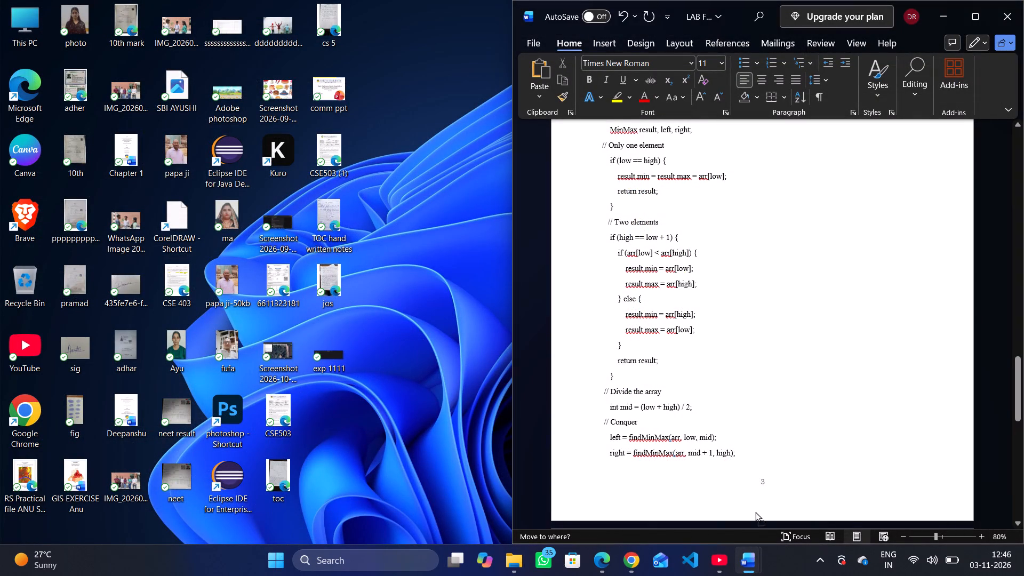
{"action": "left_click_drag", "start_coordinate": [755, 511], "coordinate": [719, 537]}
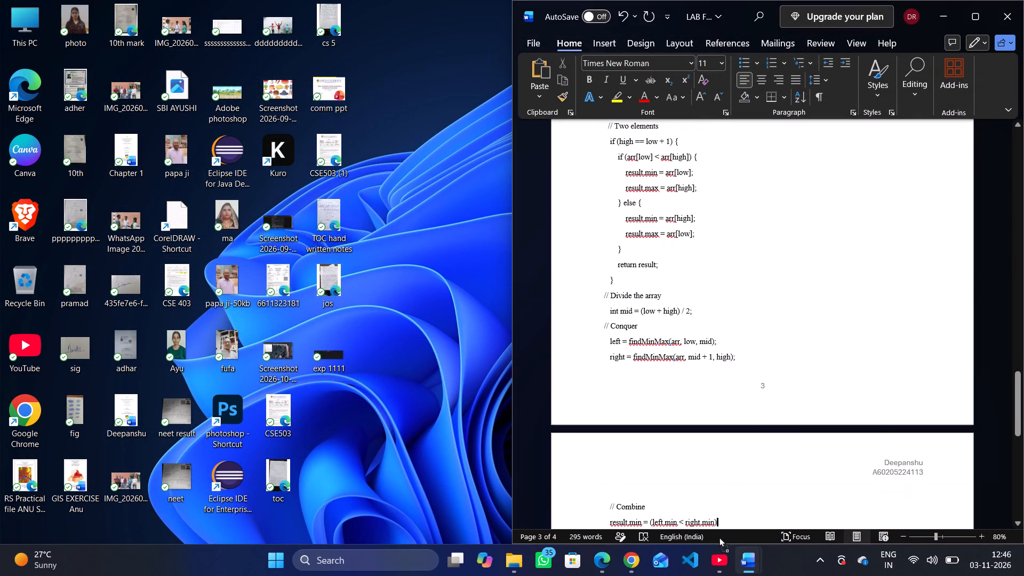
{"action": "left_click_drag", "start_coordinate": [719, 537], "coordinate": [752, 528]}
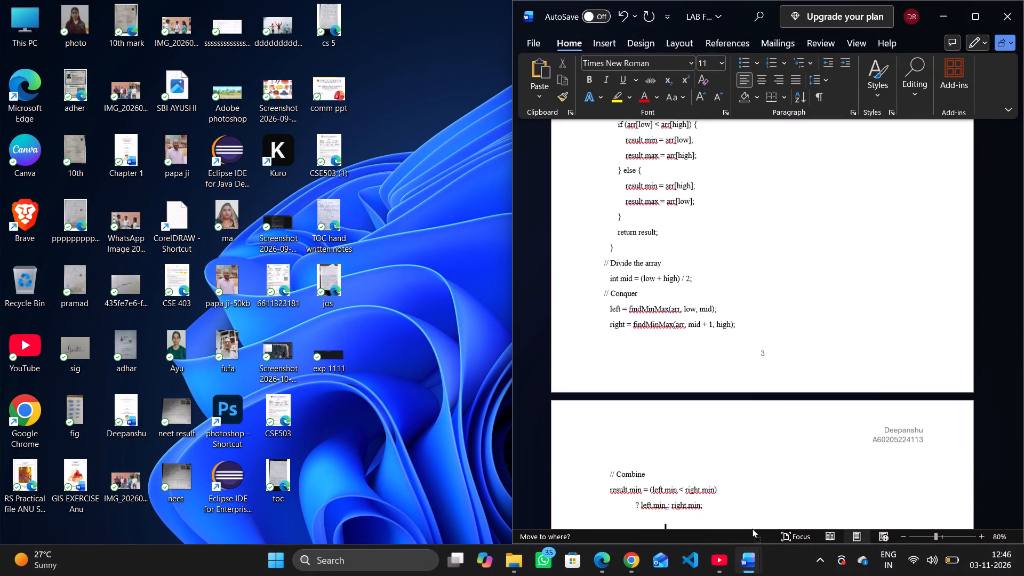
{"action": "left_click_drag", "start_coordinate": [752, 528], "coordinate": [749, 527]}
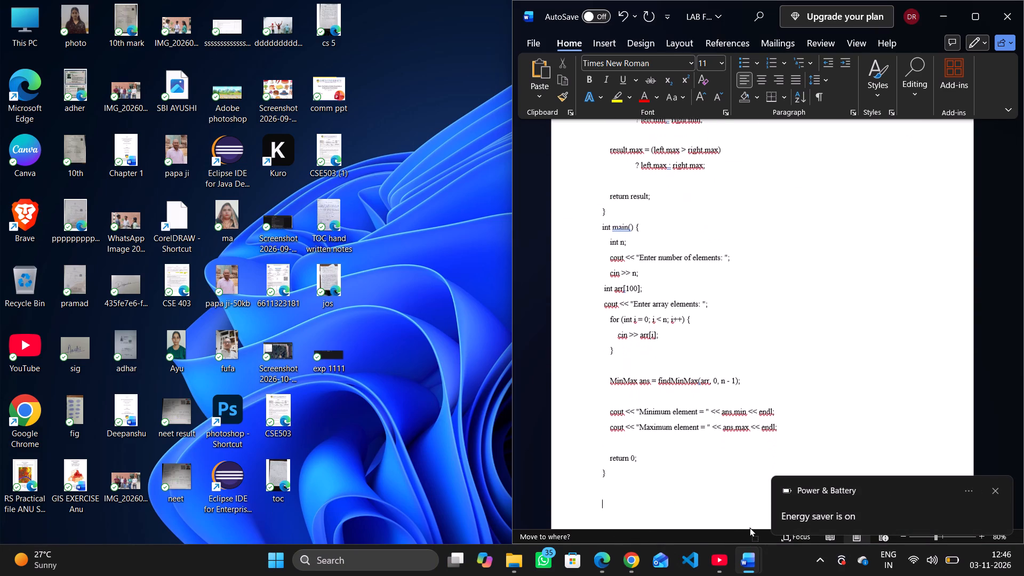
{"action": "left_click_drag", "start_coordinate": [749, 527], "coordinate": [650, 426]}
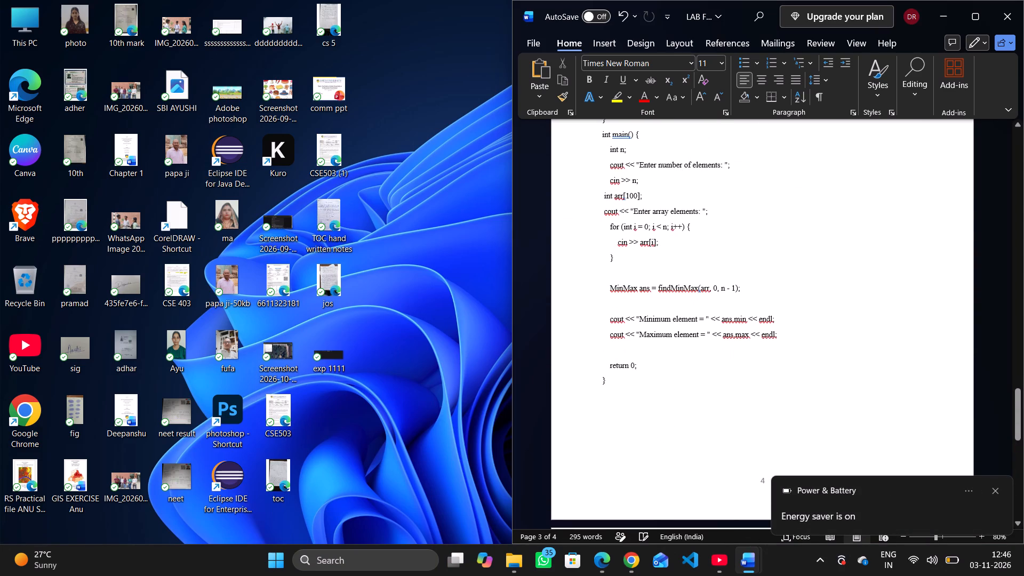
Paste the copied output screenshot on the line after the closing brace and cut the duplicate picture beneath it.
{"action": "left_click", "coordinate": [640, 416]}
{"action": "key", "text": "ctrl+v"}
{"action": "scroll", "coordinate": [653, 382], "scroll_direction": "down", "scroll_amount": 1}
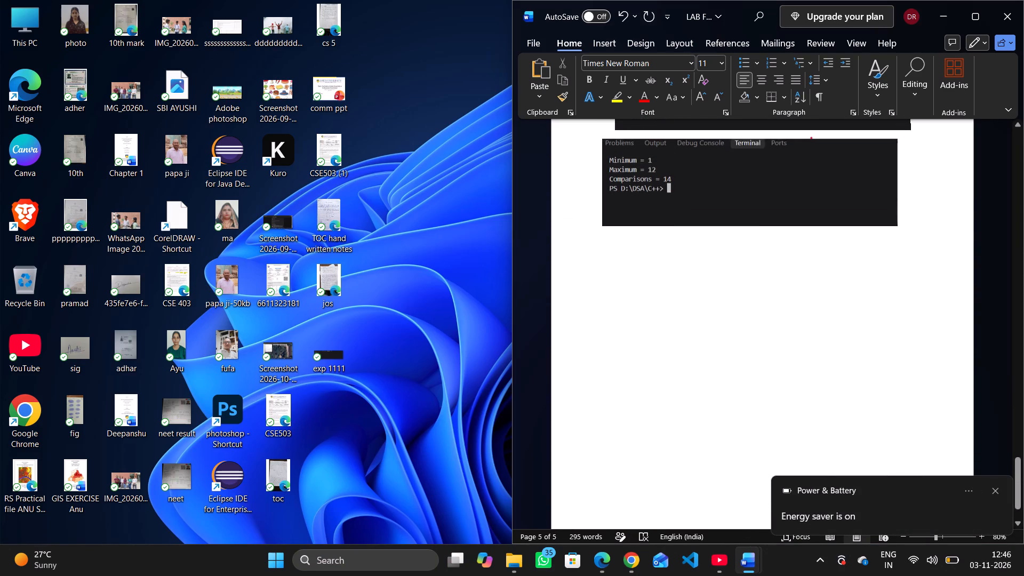
{"action": "scroll", "coordinate": [653, 382], "scroll_direction": "down", "scroll_amount": 1}
{"action": "right_click", "coordinate": [701, 324]}
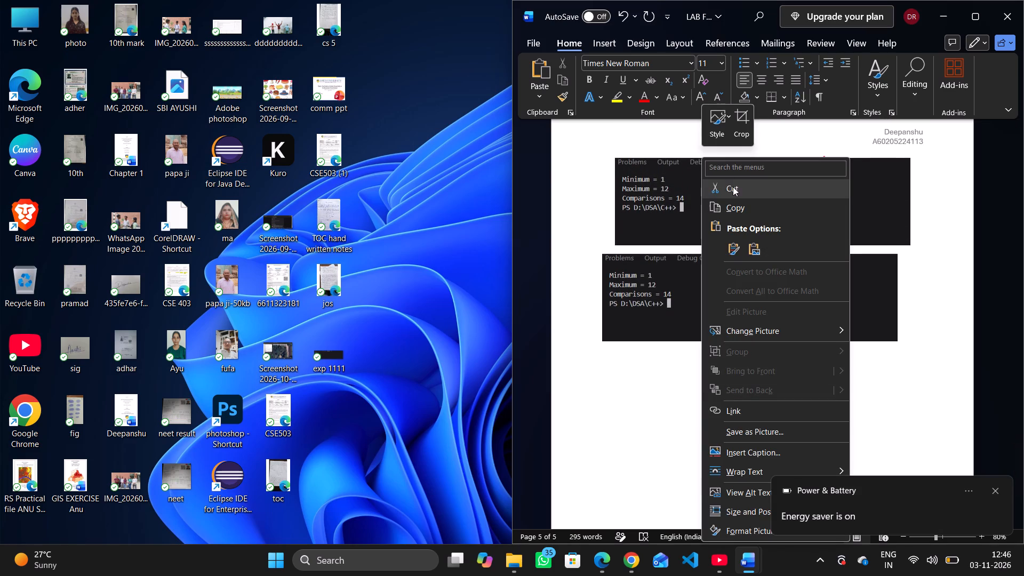
{"action": "left_click", "coordinate": [733, 187]}
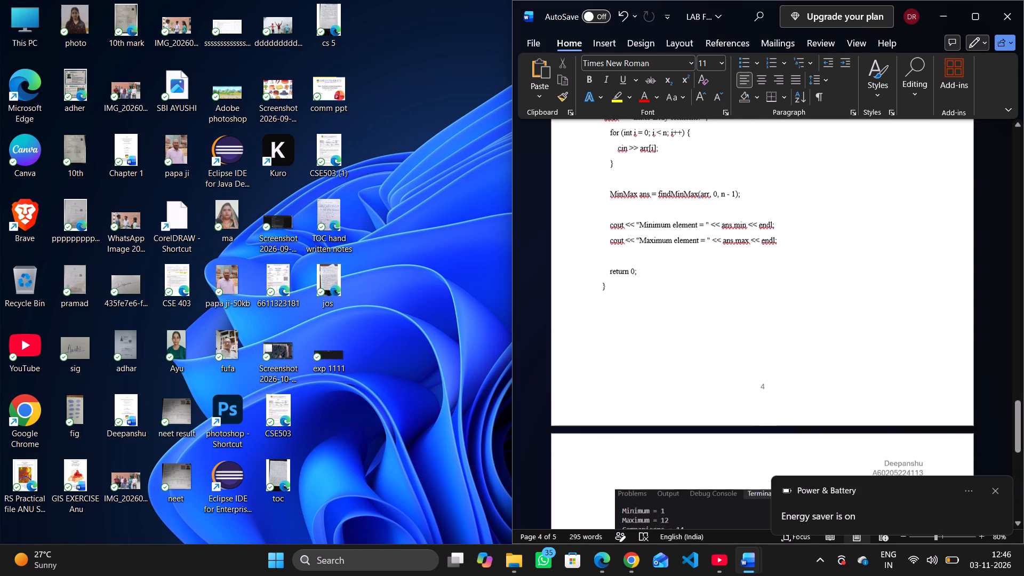
Maximise the lab file document window and check the output screenshot on its last page.
{"action": "scroll", "coordinate": [661, 302], "scroll_direction": "up", "scroll_amount": 1}
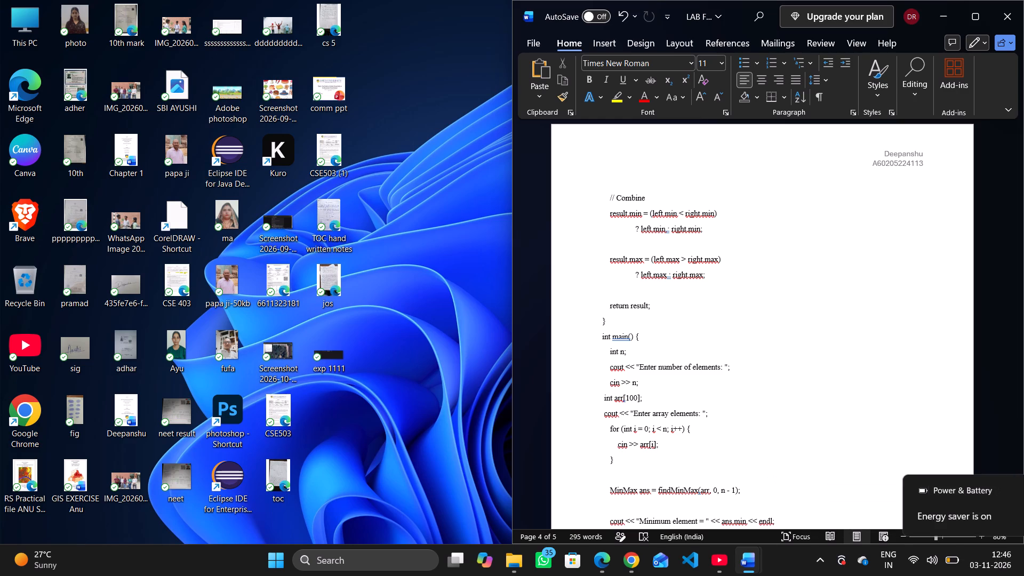
{"action": "left_click", "coordinate": [977, 12]}
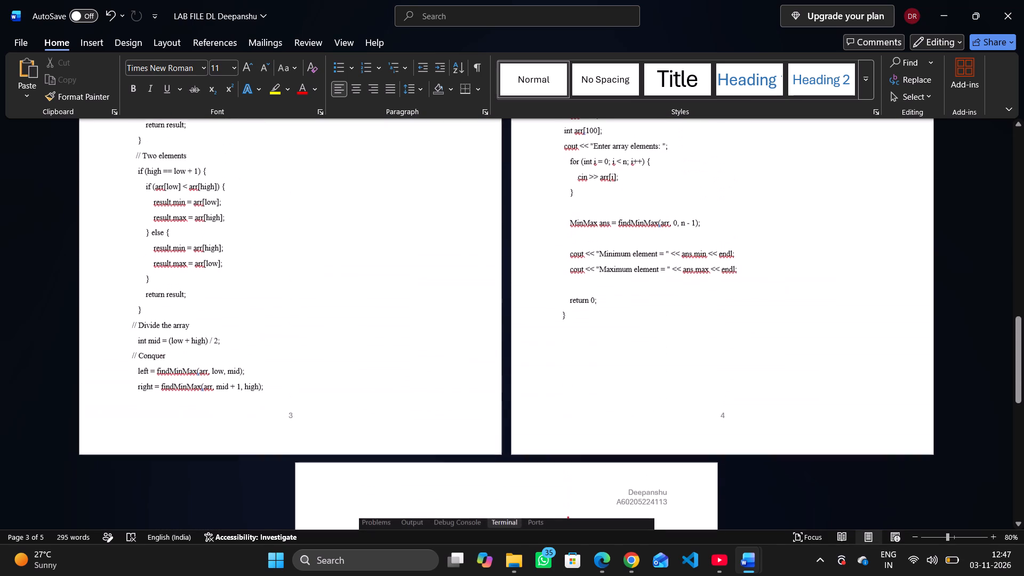
{"action": "scroll", "coordinate": [521, 388], "scroll_direction": "down", "scroll_amount": 1}
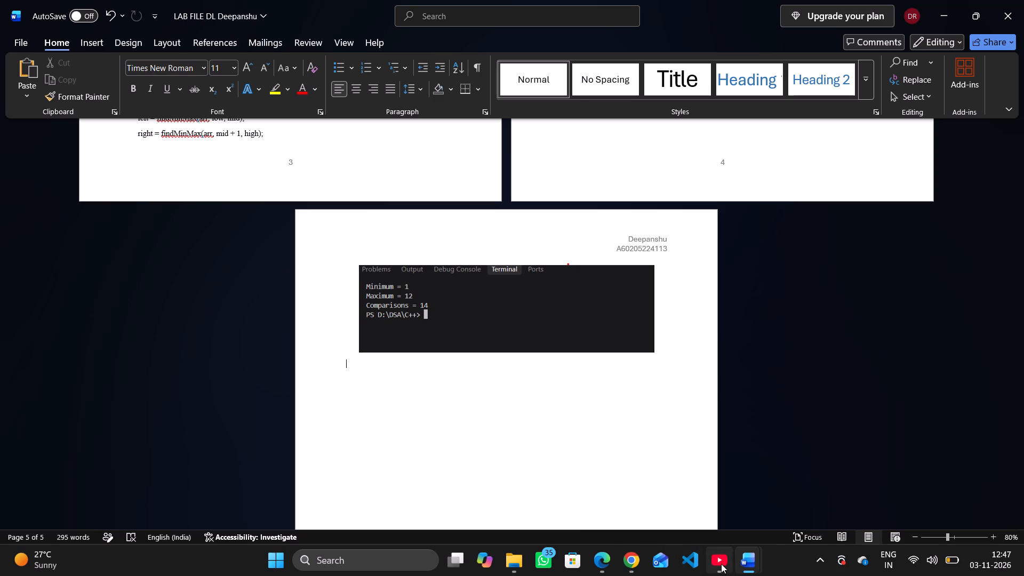
Switch to Visual Studio Code, launch a new window, open the recent DSA project and open exp1.cpp.
{"action": "left_click", "coordinate": [693, 559]}
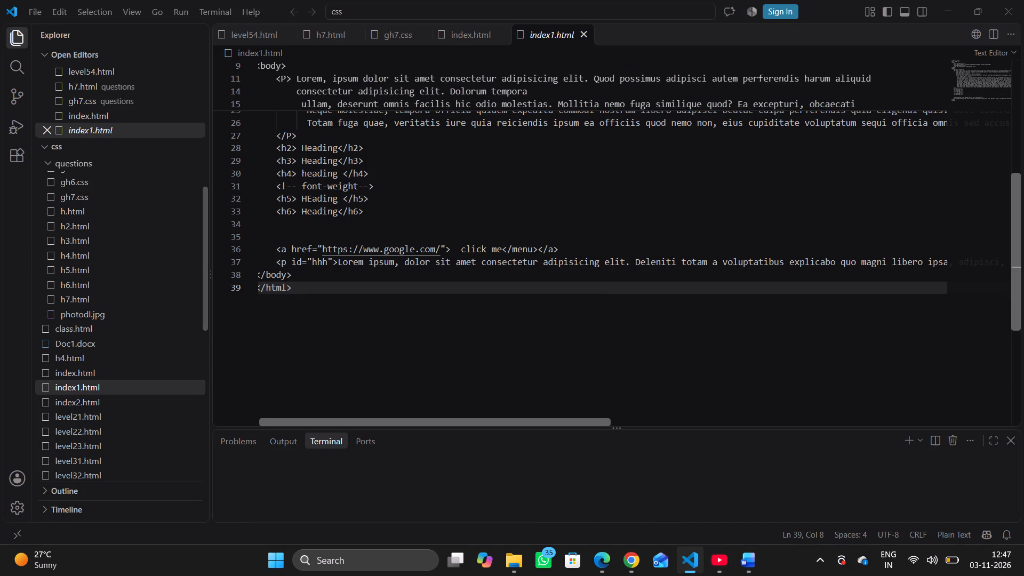
{"action": "scroll", "coordinate": [361, 258], "scroll_direction": "up", "scroll_amount": 3}
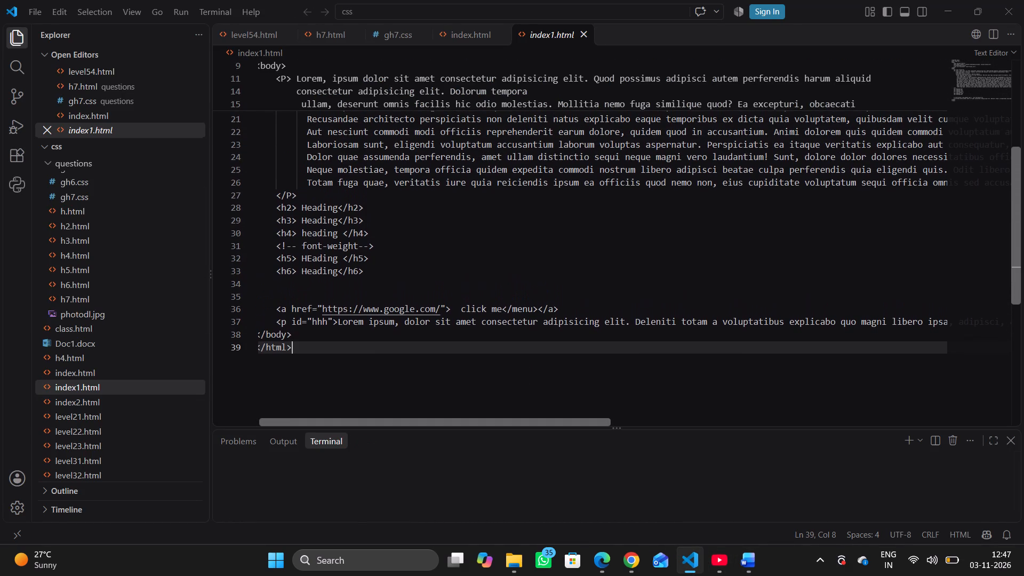
{"action": "left_click", "coordinate": [365, 565]}
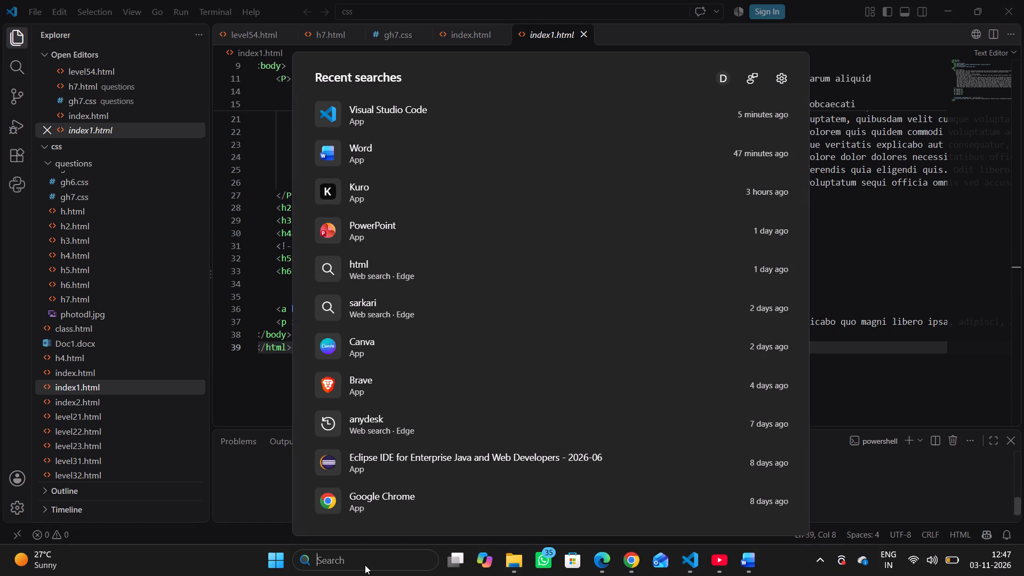
{"action": "left_click", "coordinate": [400, 121]}
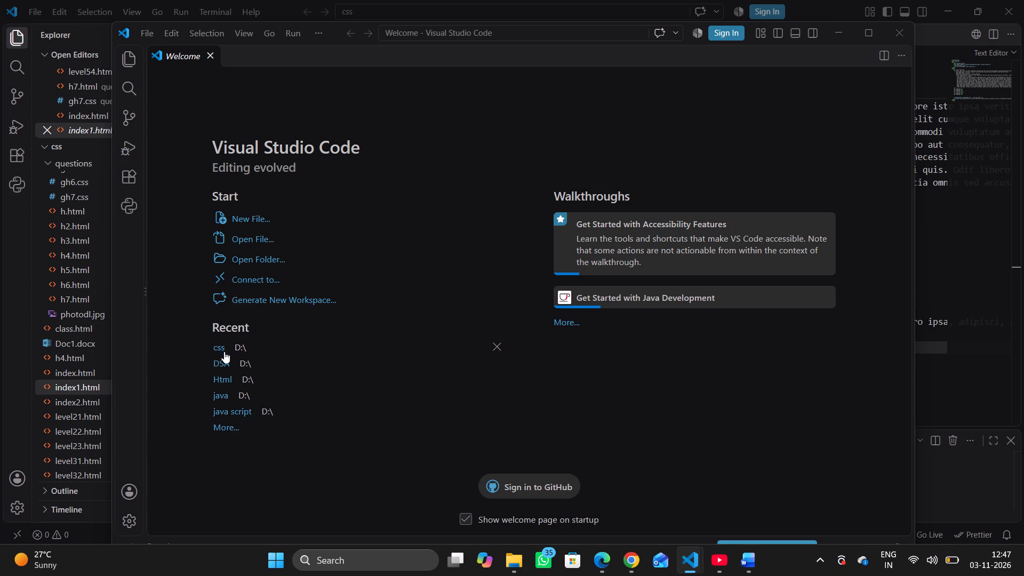
{"action": "left_click", "coordinate": [221, 365]}
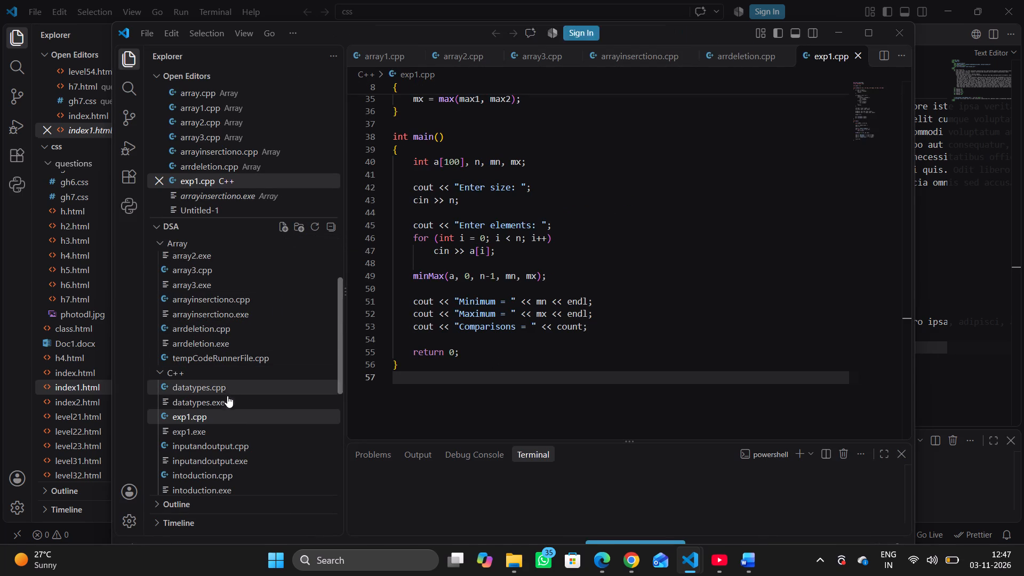
{"action": "double_click", "coordinate": [226, 413]}
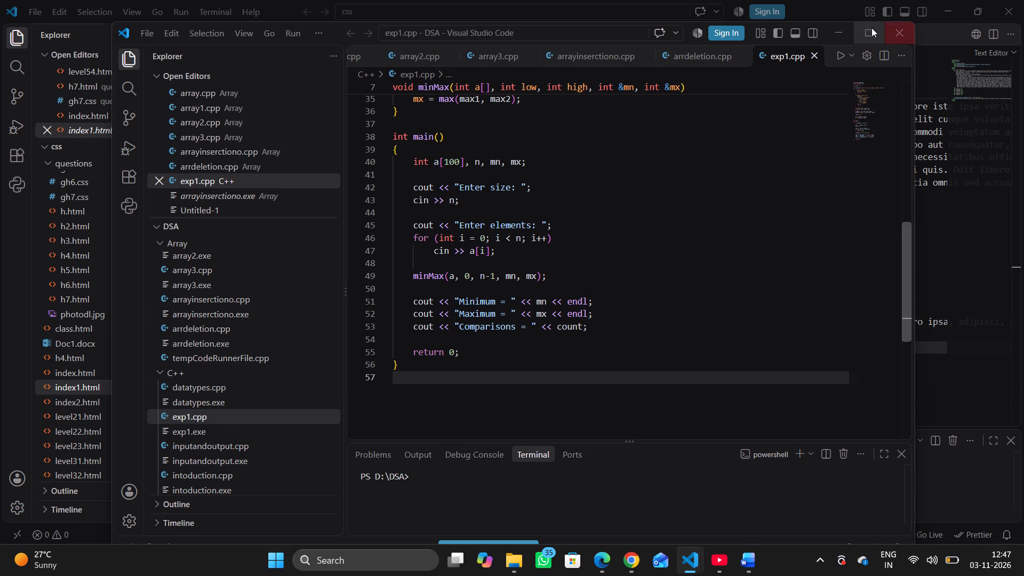
Run exp1.cpp, maximise its window and enter an array size of 4 in the terminal.
{"action": "left_click", "coordinate": [838, 53]}
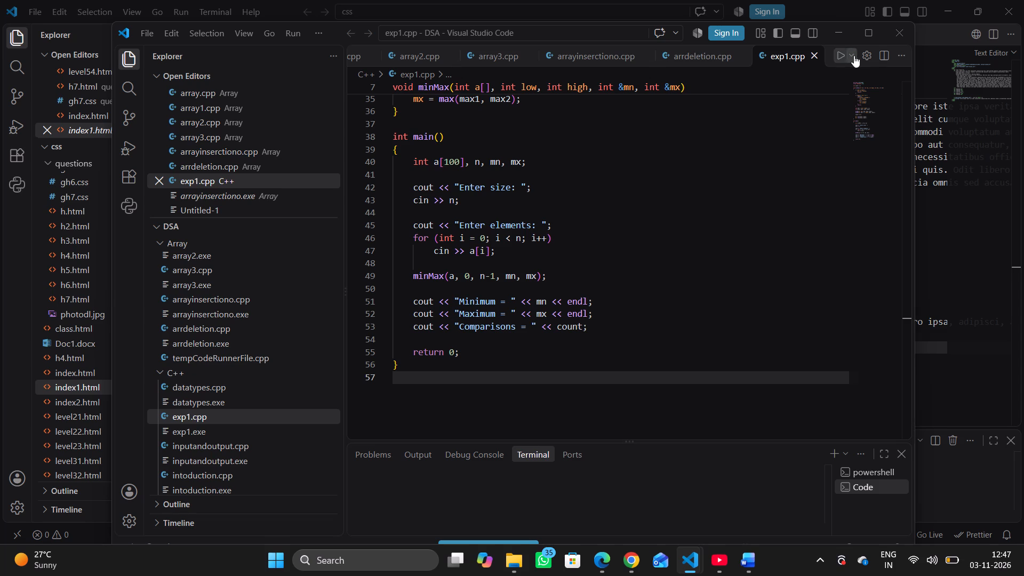
{"action": "left_click", "coordinate": [871, 38]}
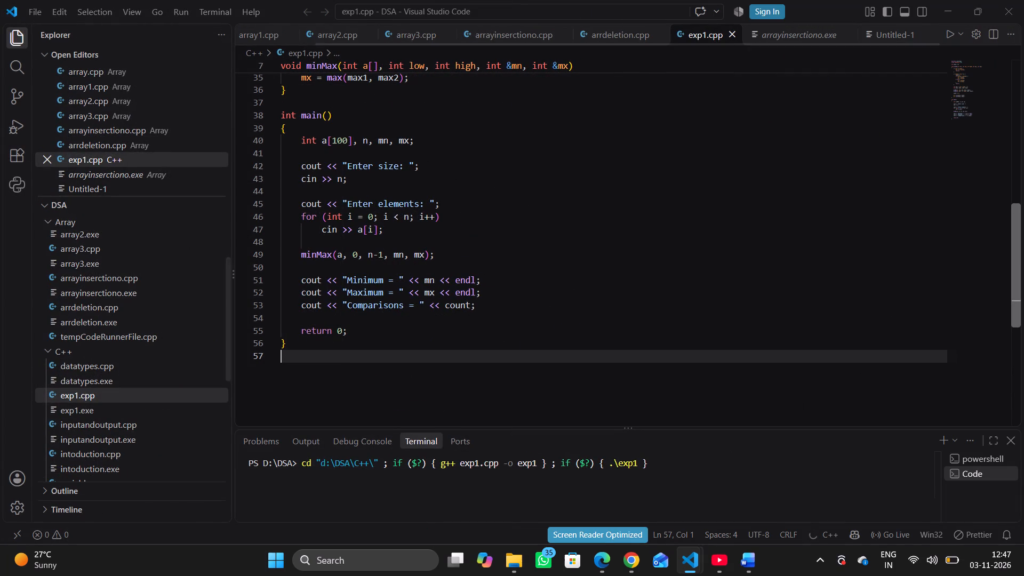
{"action": "scroll", "coordinate": [482, 482], "scroll_direction": "down", "scroll_amount": 1}
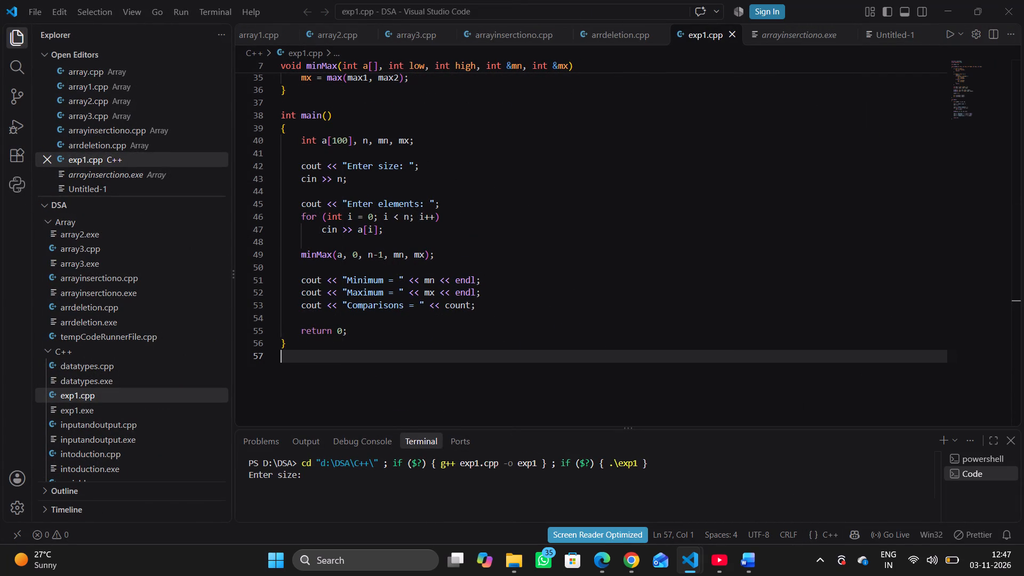
{"action": "key", "text": "5"}
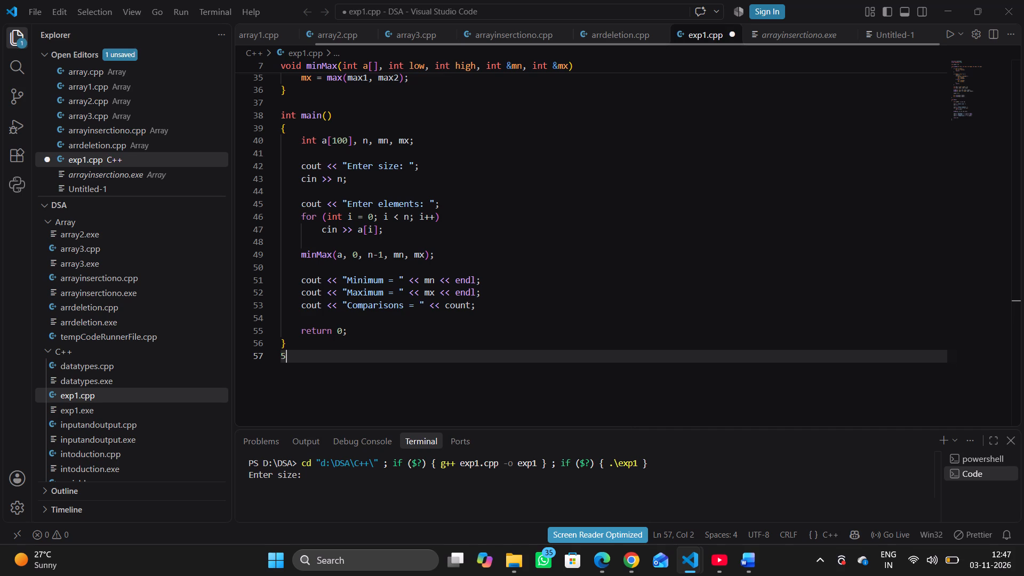
{"action": "key", "text": "BackSpace"}
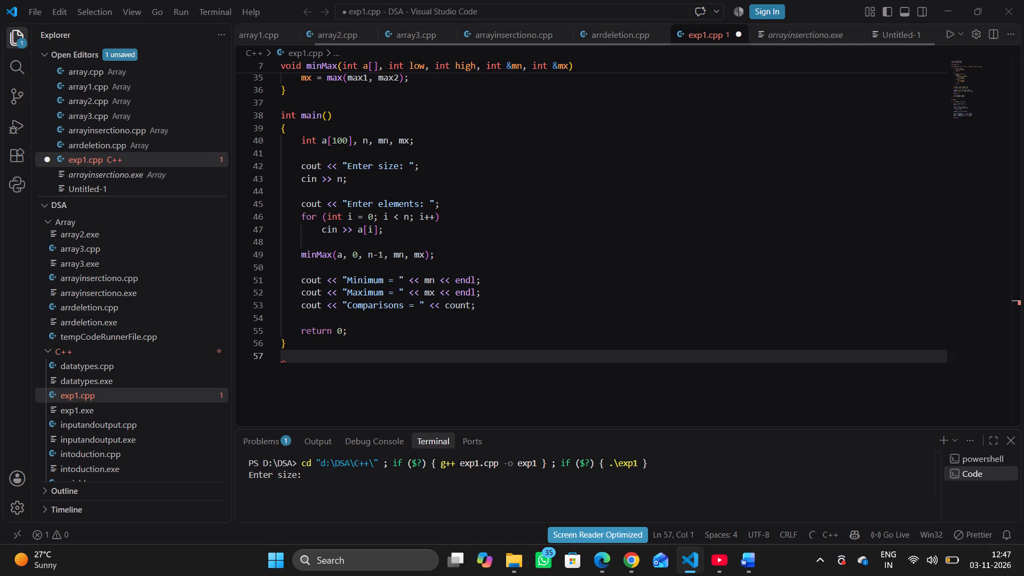
{"action": "left_click", "coordinate": [310, 485]}
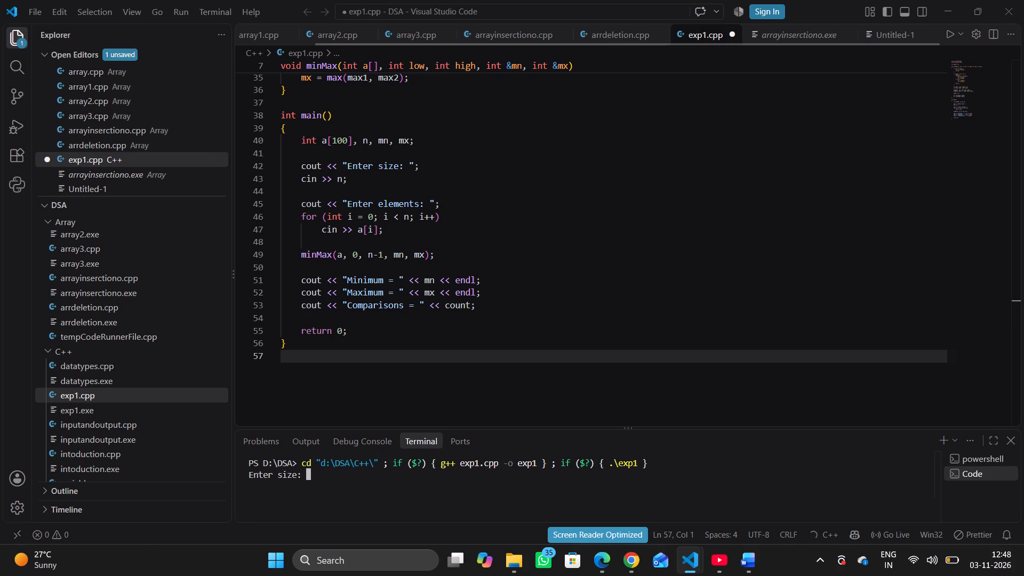
{"action": "key", "text": "4"}
{"action": "key", "text": "Return"}
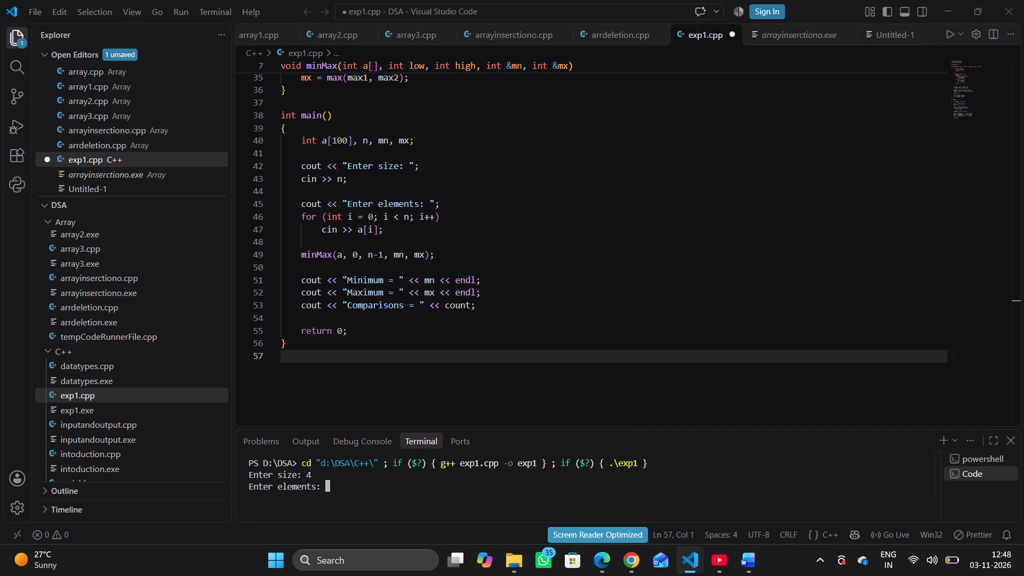
Enter the array elements 2, 3, 4 and 5 in the running program.
{"action": "key", "text": "2"}
{"action": "key", "text": "Return"}
{"action": "key", "text": "3"}
{"action": "key", "text": "Return"}
{"action": "key", "text": "4"}
{"action": "key", "text": "Return"}
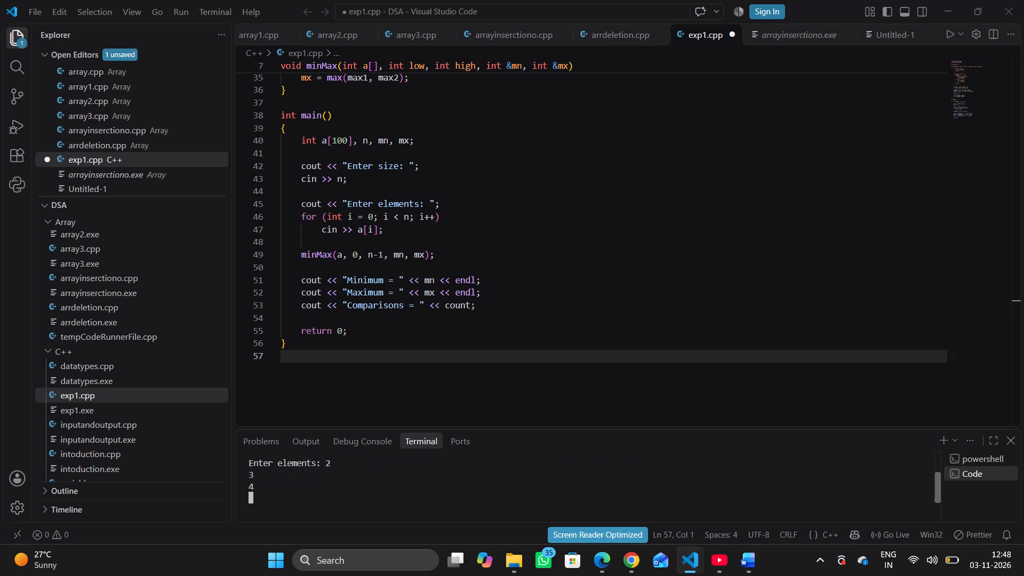
{"action": "key", "text": "5"}
{"action": "key", "text": "Return"}
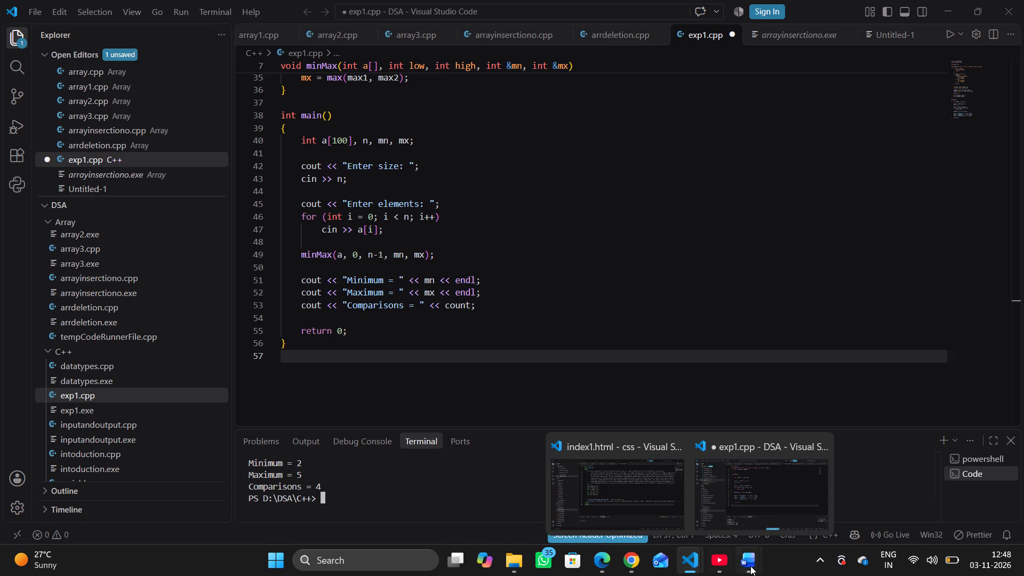
Switch back to the Word lab file and try to place the text cursor above the output screenshot on page 5.
{"action": "left_click", "coordinate": [723, 506]}
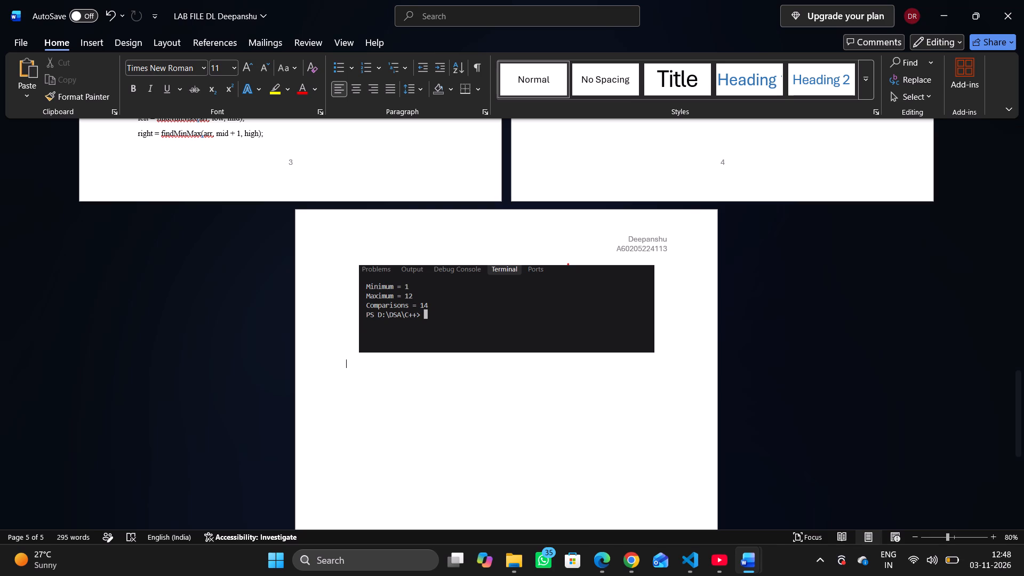
{"action": "left_click", "coordinate": [396, 239]}
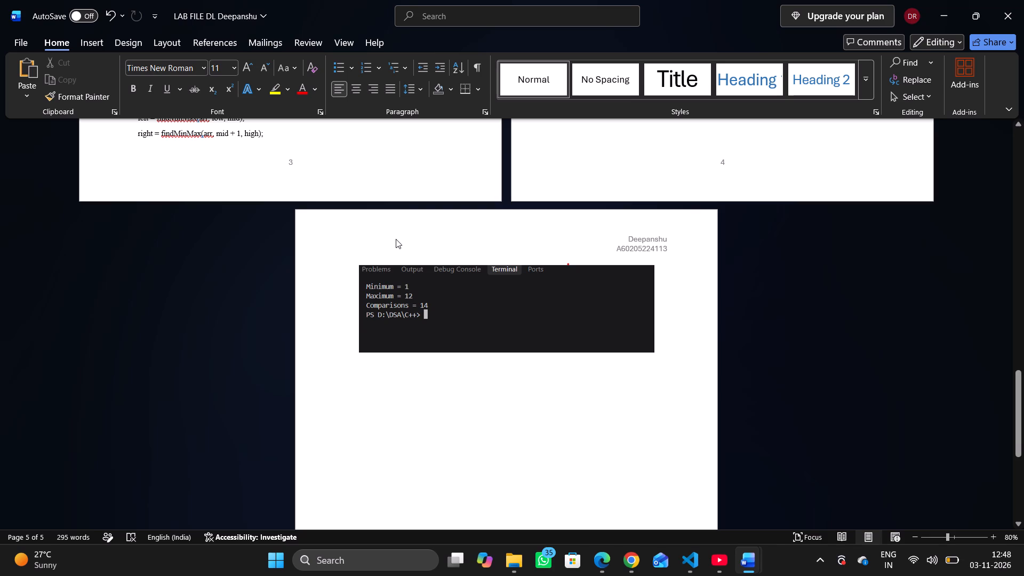
{"action": "left_click", "coordinate": [387, 247]}
{"action": "left_click", "coordinate": [377, 249]}
{"action": "left_click_drag", "start_coordinate": [697, 245], "coordinate": [660, 224]}
{"action": "left_click", "coordinate": [660, 224]}
Move the Amity University logo on the cover page between the university heading and the "Practical Lab File" line.
{"action": "scroll", "coordinate": [660, 224], "scroll_direction": "up", "scroll_amount": 4}
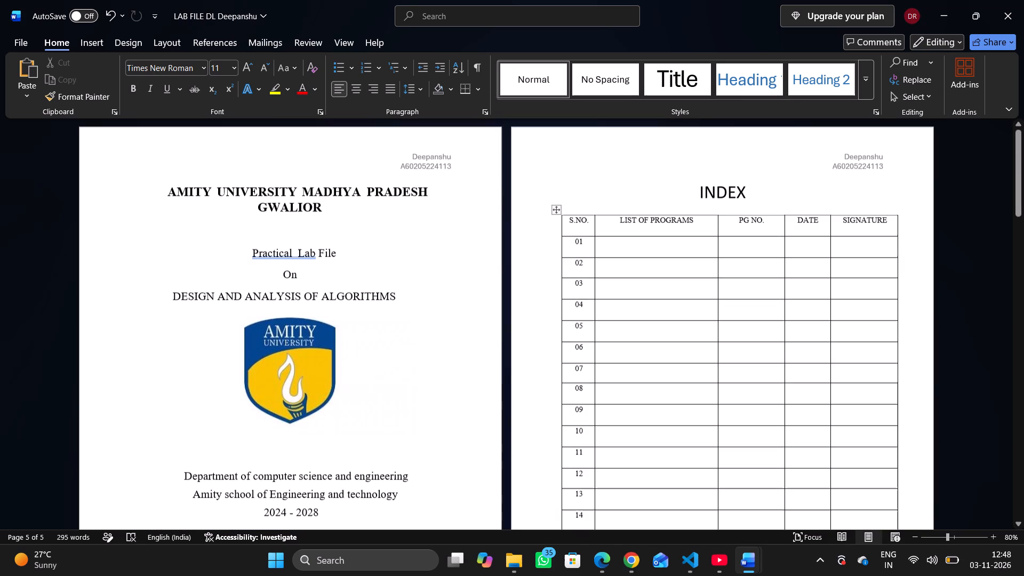
{"action": "left_click_drag", "start_coordinate": [320, 366], "coordinate": [308, 275]}
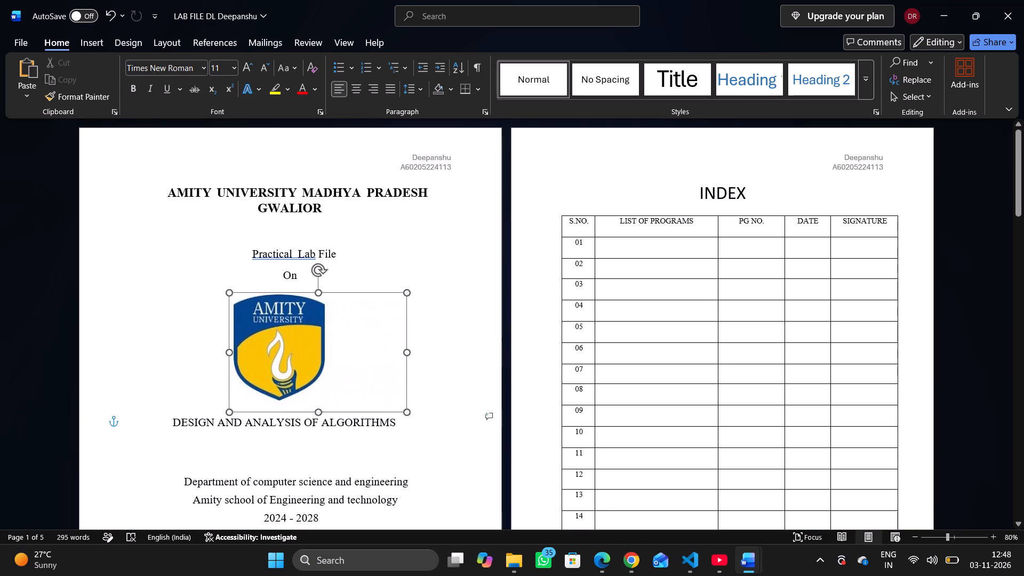
{"action": "left_click_drag", "start_coordinate": [308, 275], "coordinate": [316, 297]}
{"action": "left_click", "coordinate": [431, 371]}
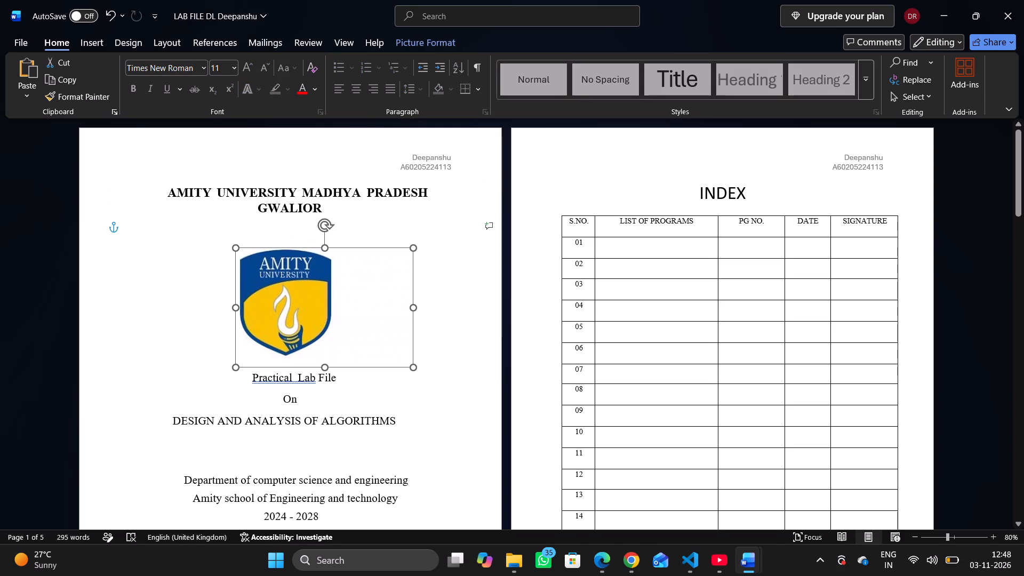
{"action": "scroll", "coordinate": [412, 316], "scroll_direction": "down", "scroll_amount": 1}
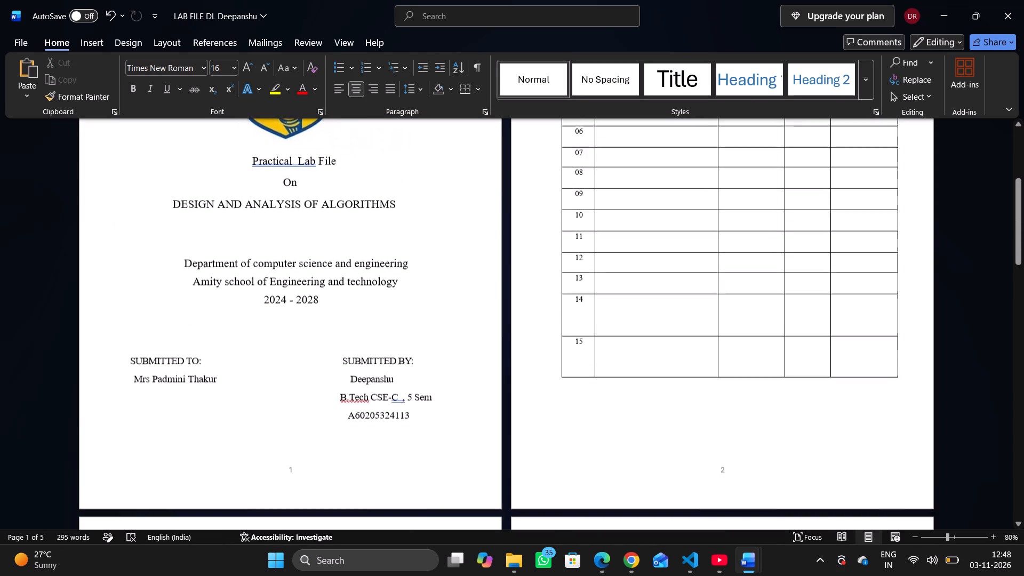
{"action": "scroll", "coordinate": [412, 316], "scroll_direction": "down", "scroll_amount": 1}
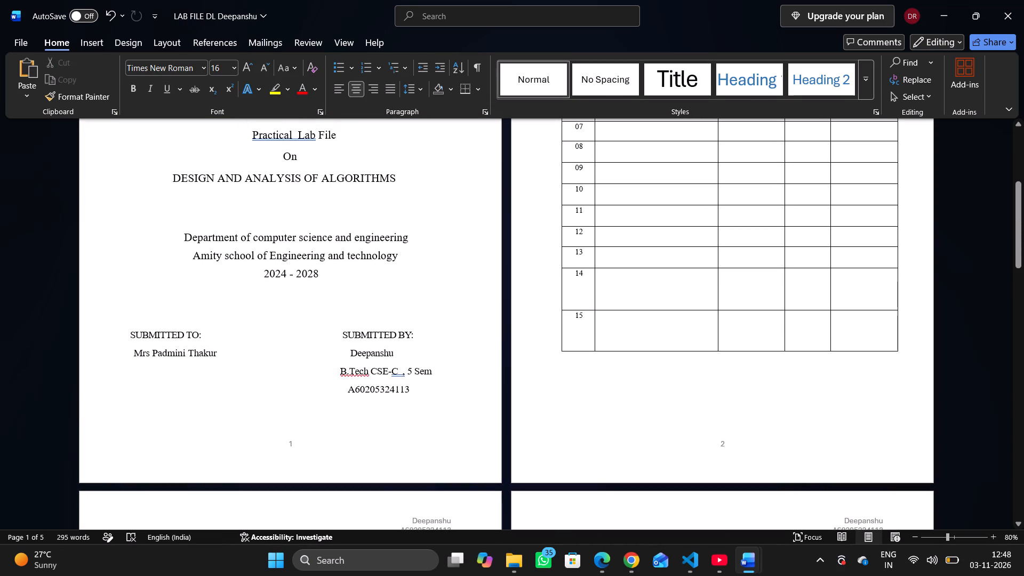
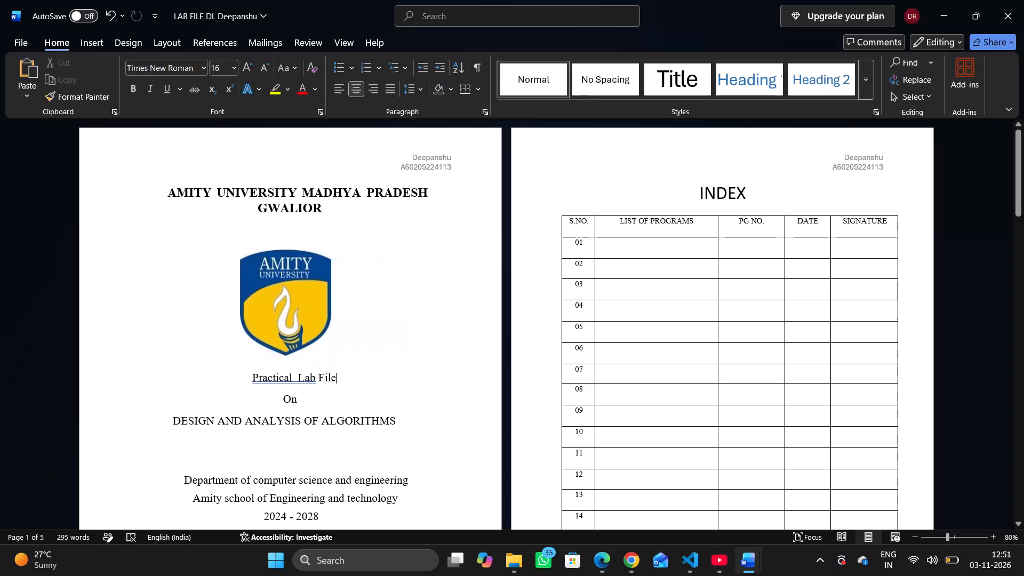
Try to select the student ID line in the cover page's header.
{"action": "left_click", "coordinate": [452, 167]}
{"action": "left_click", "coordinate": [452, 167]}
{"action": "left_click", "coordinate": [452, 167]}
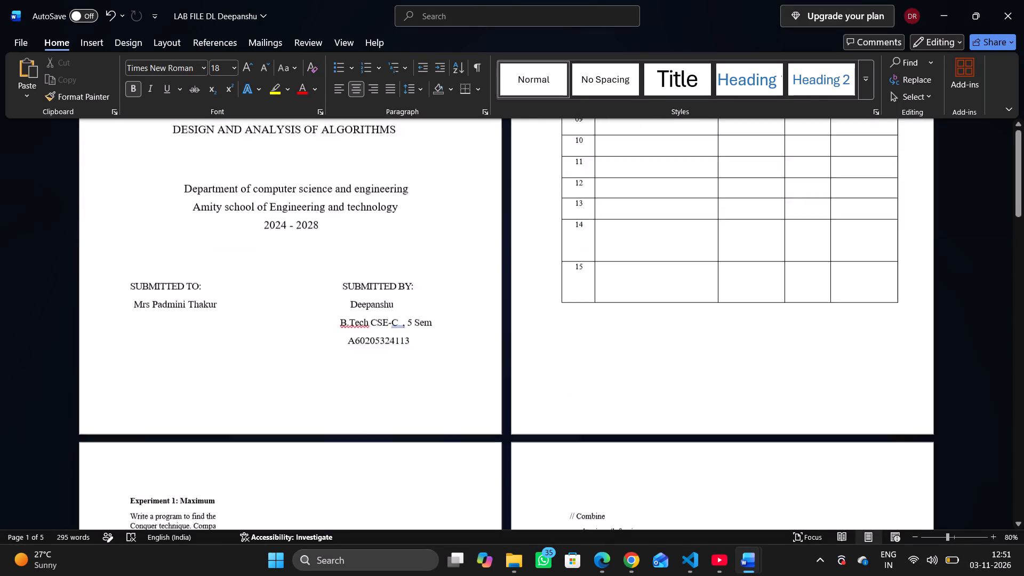
Look through the lab file's pages, from the cover and index to the Experiment 1 code and output screenshot.
{"action": "scroll", "coordinate": [427, 273], "scroll_direction": "up", "scroll_amount": 1}
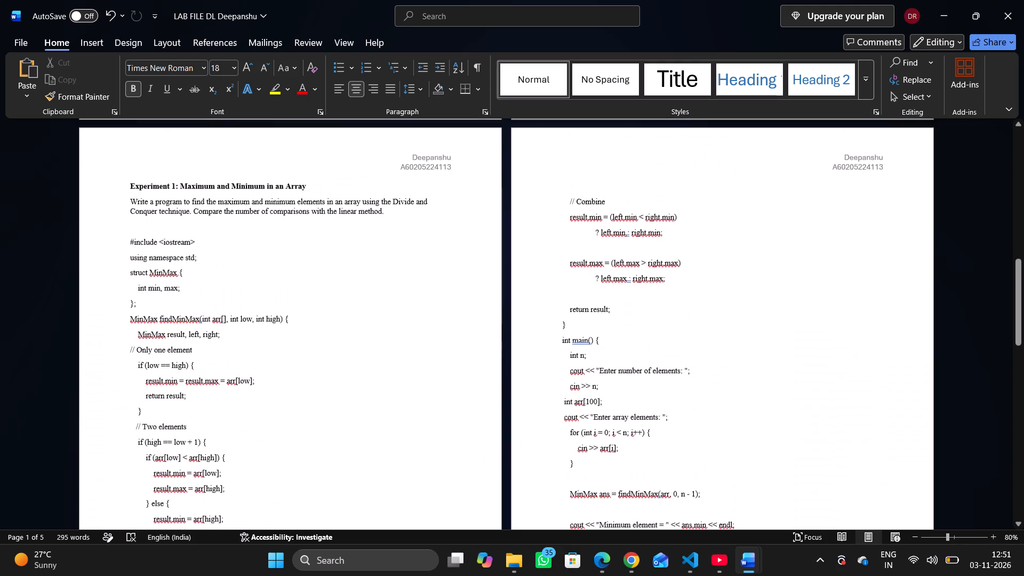
{"action": "scroll", "coordinate": [427, 273], "scroll_direction": "up", "scroll_amount": 1}
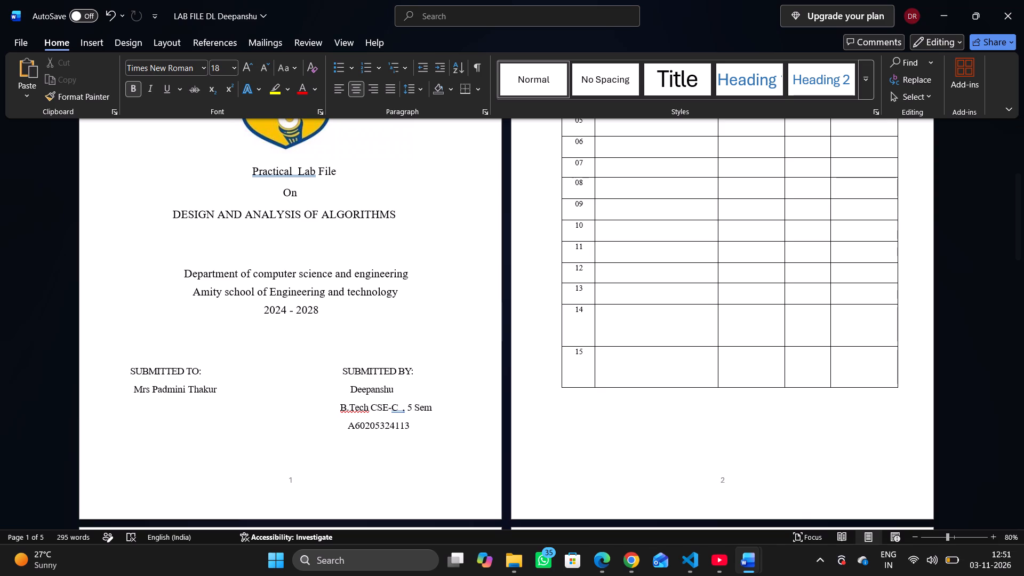
{"action": "left_click", "coordinate": [394, 391]}
{"action": "scroll", "coordinate": [394, 391], "scroll_direction": "right", "scroll_amount": 1}
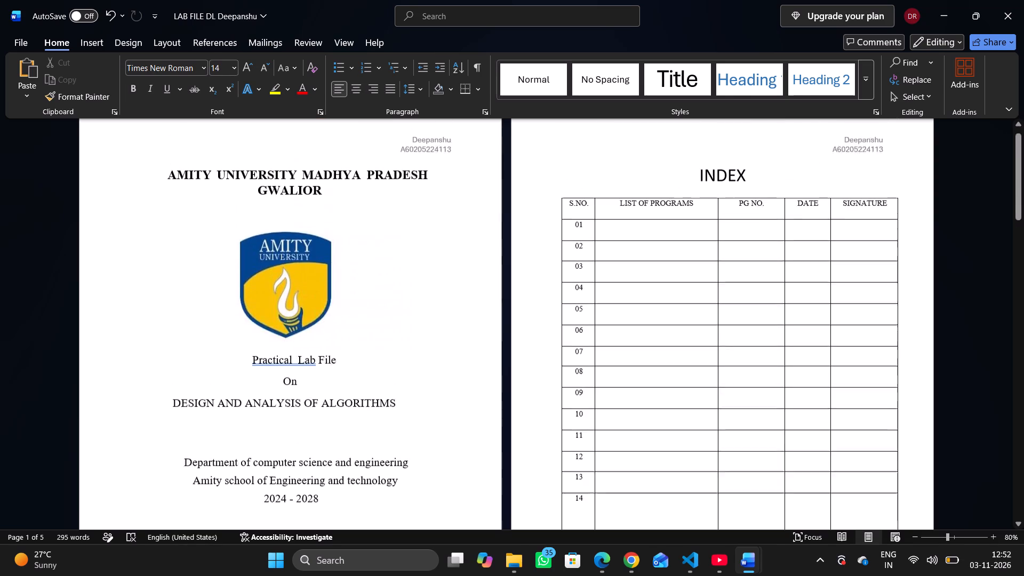
{"action": "scroll", "coordinate": [394, 391], "scroll_direction": "right", "scroll_amount": 1}
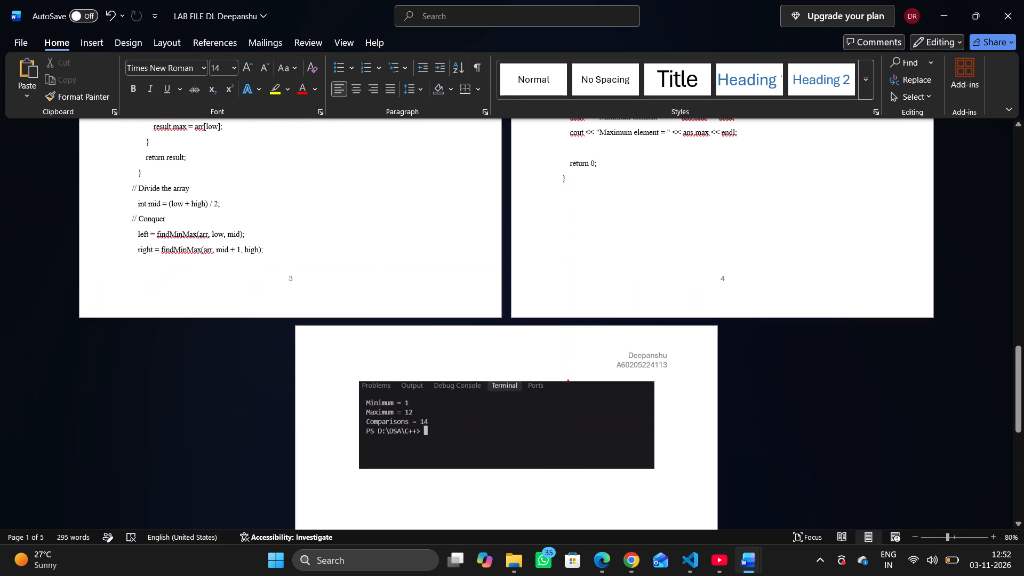
{"action": "scroll", "coordinate": [394, 391], "scroll_direction": "right", "scroll_amount": 1}
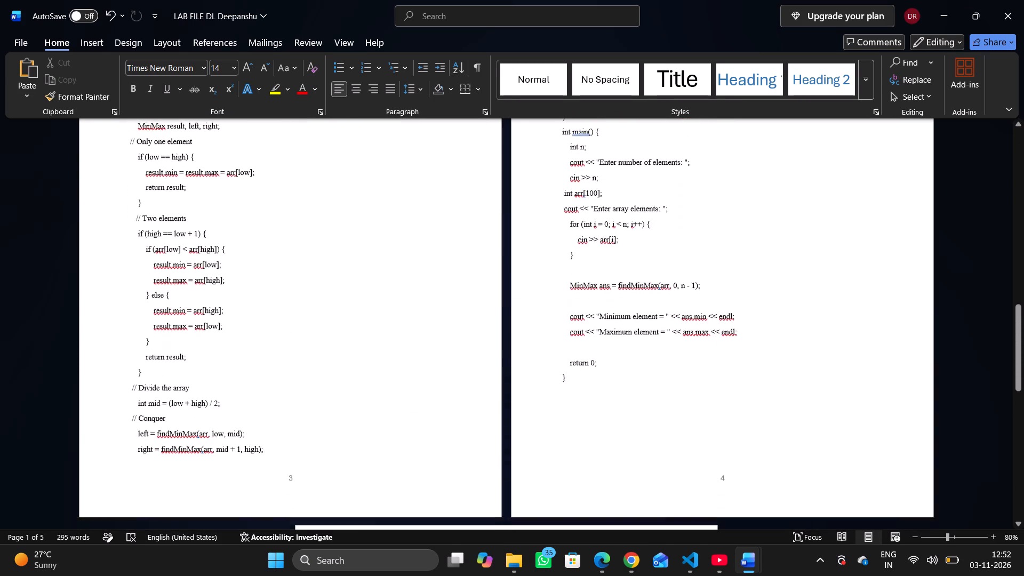
{"action": "scroll", "coordinate": [394, 391], "scroll_direction": "right", "scroll_amount": 1}
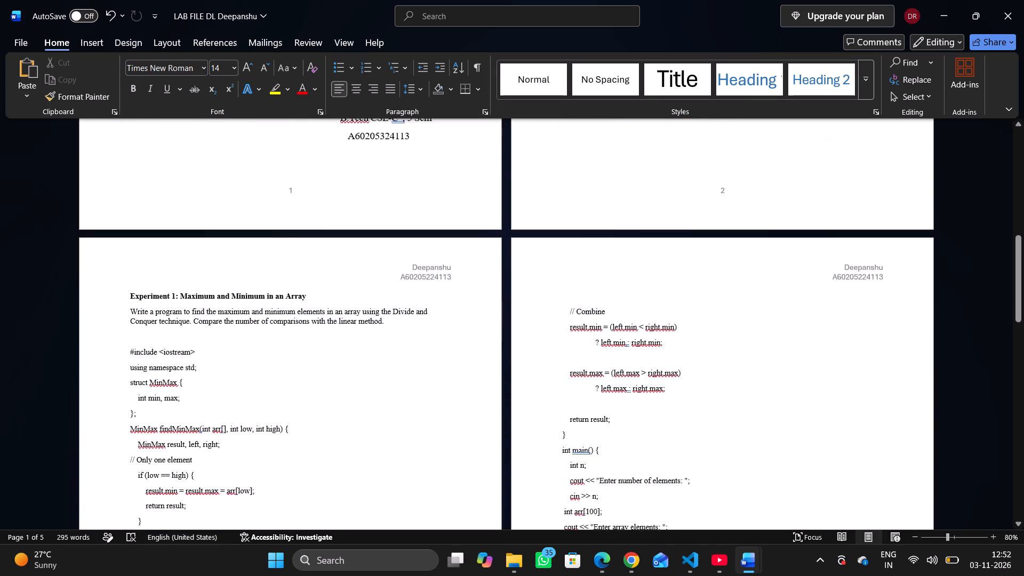
{"action": "scroll", "coordinate": [394, 391], "scroll_direction": "right", "scroll_amount": 1}
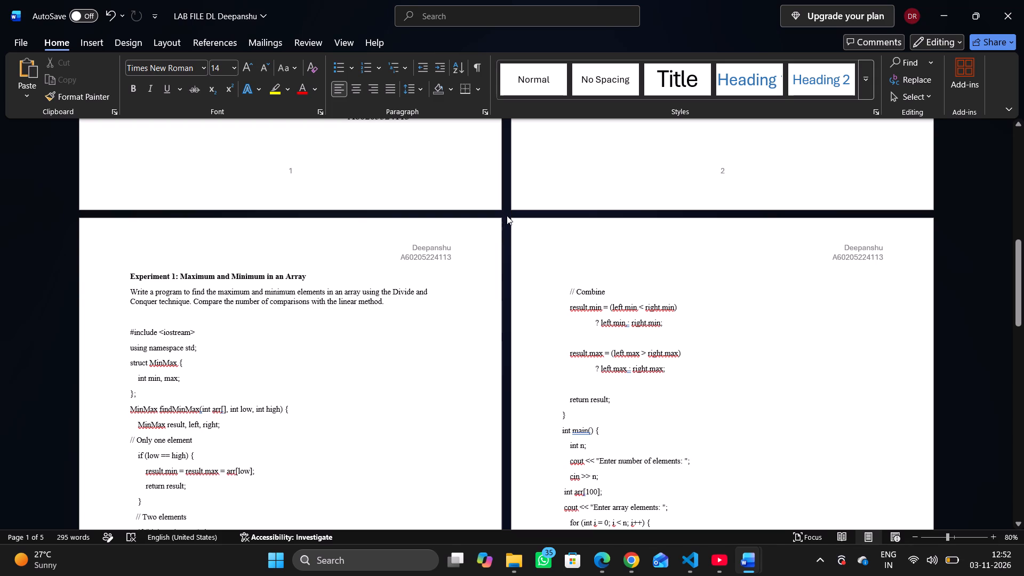
{"action": "scroll", "coordinate": [507, 215], "scroll_direction": "up", "scroll_amount": 1}
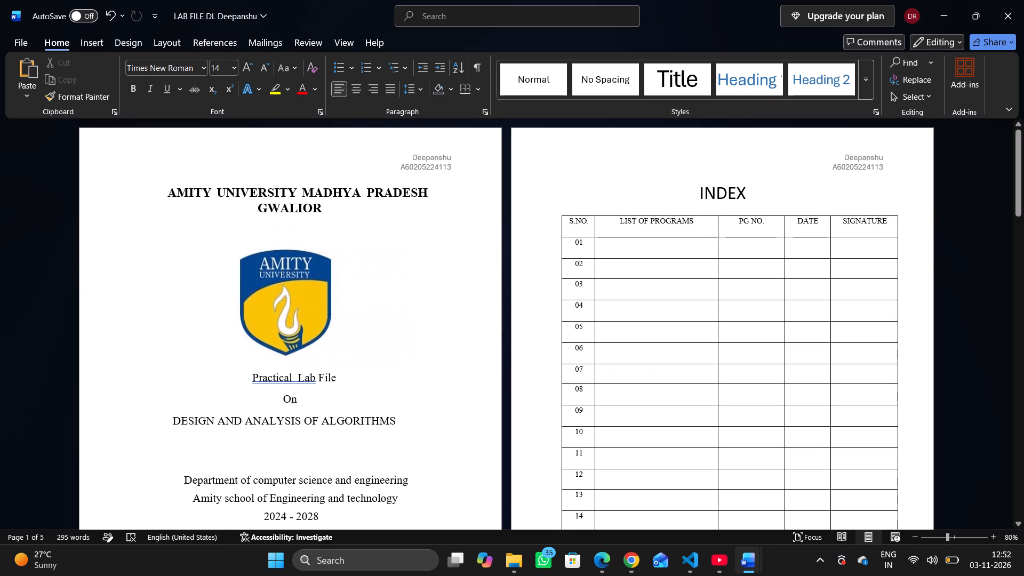
{"action": "scroll", "coordinate": [476, 243], "scroll_direction": "down", "scroll_amount": 1}
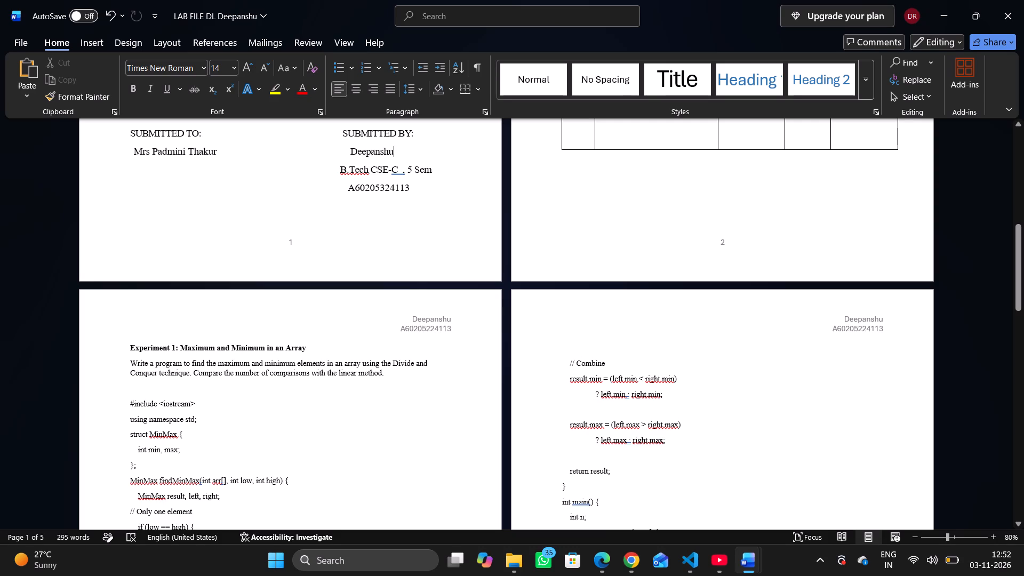
Copy the second line of the Experiment 1 problem statement into the List of Programs cell of index row 01.
{"action": "left_click", "coordinate": [395, 385]}
{"action": "left_click_drag", "start_coordinate": [388, 377], "coordinate": [129, 368]}
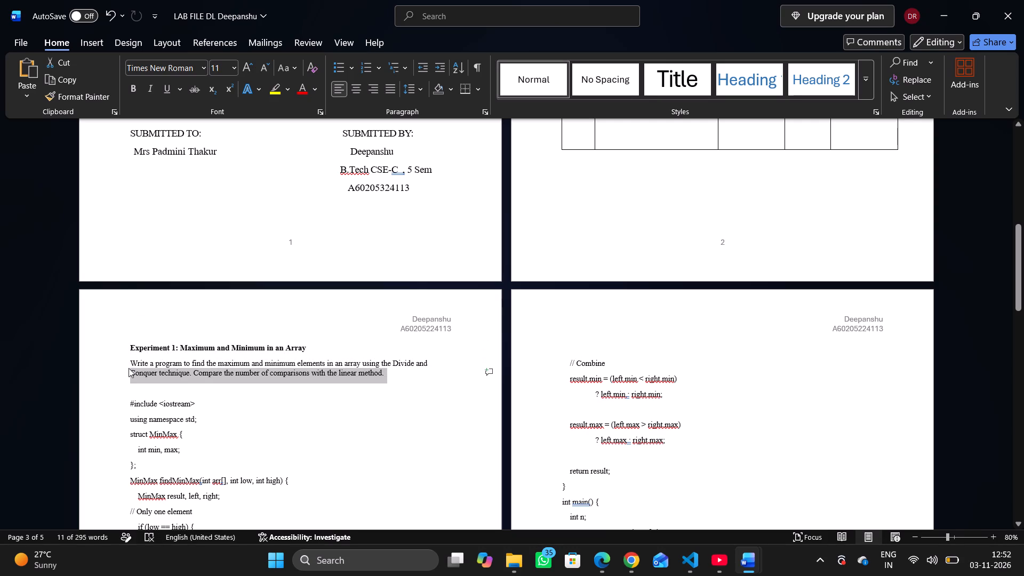
{"action": "key", "text": "ctrl+c"}
{"action": "scroll", "coordinate": [542, 300], "scroll_direction": "up", "scroll_amount": 1}
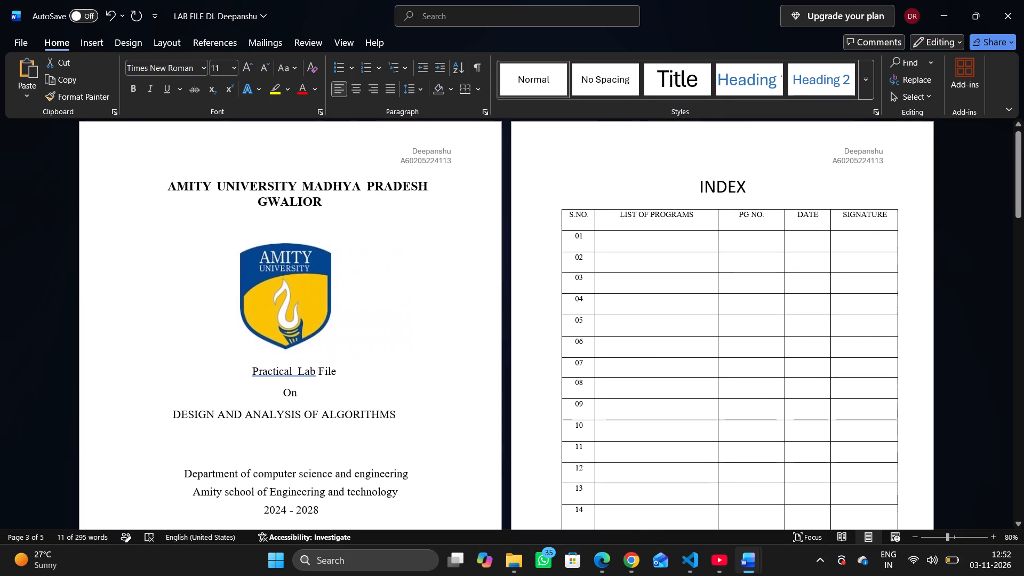
{"action": "left_click", "coordinate": [625, 245]}
{"action": "key", "text": "ctrl+c"}
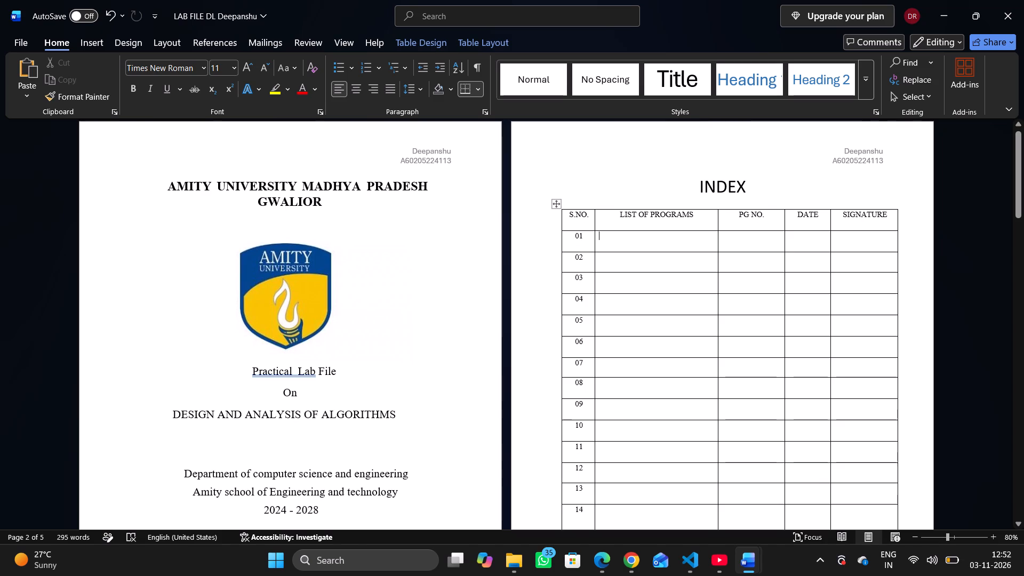
{"action": "key", "text": "ctrl+v"}
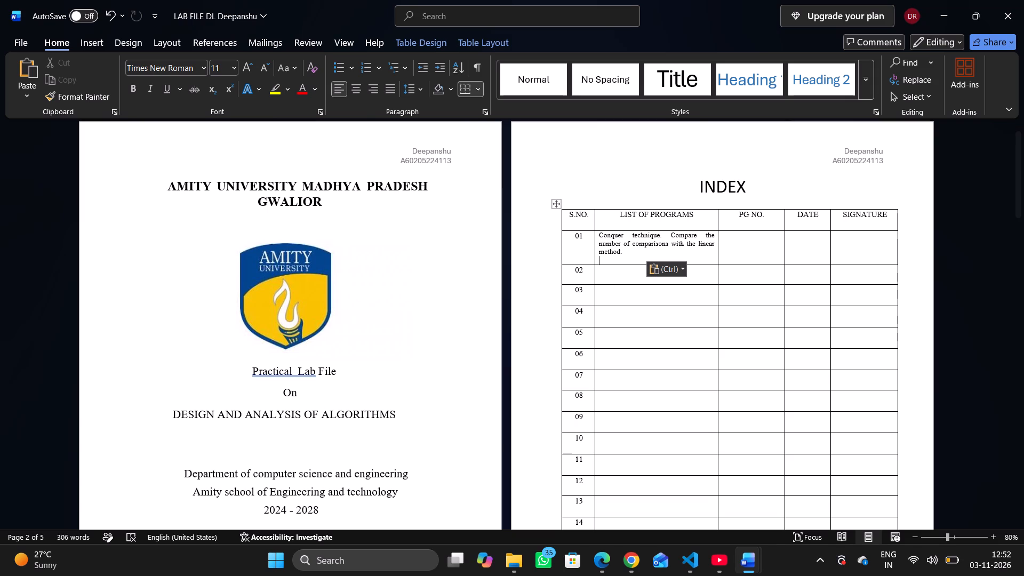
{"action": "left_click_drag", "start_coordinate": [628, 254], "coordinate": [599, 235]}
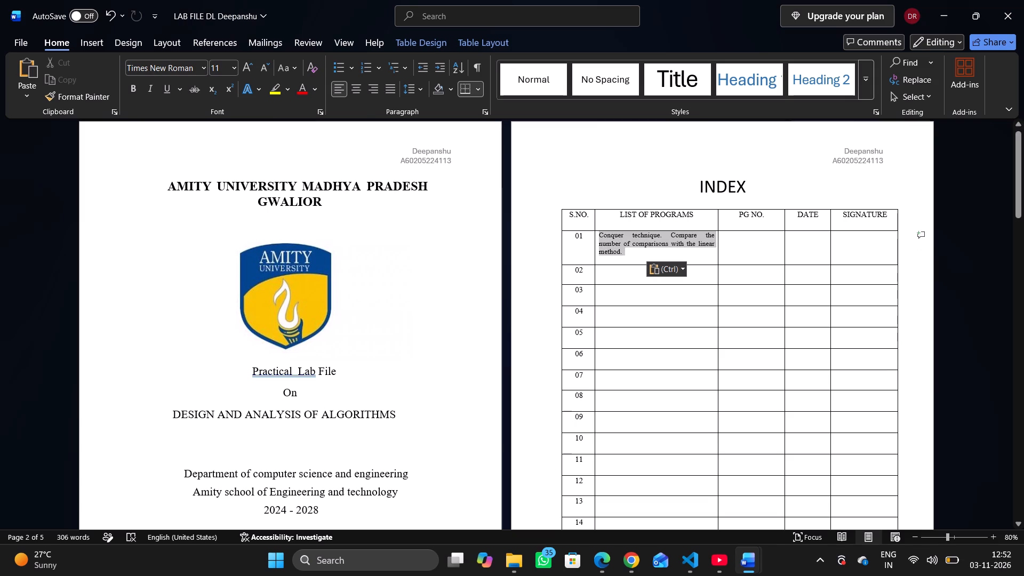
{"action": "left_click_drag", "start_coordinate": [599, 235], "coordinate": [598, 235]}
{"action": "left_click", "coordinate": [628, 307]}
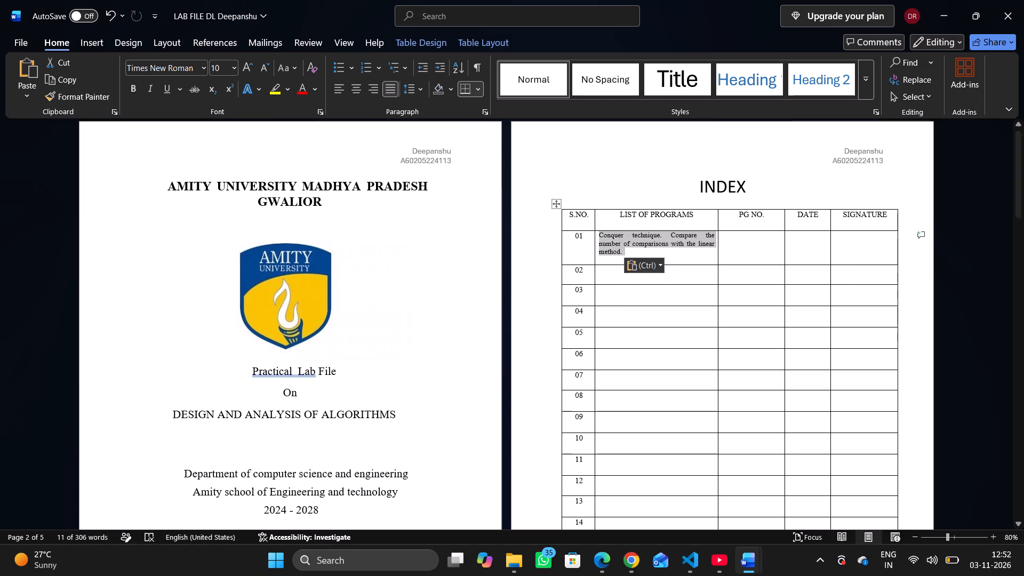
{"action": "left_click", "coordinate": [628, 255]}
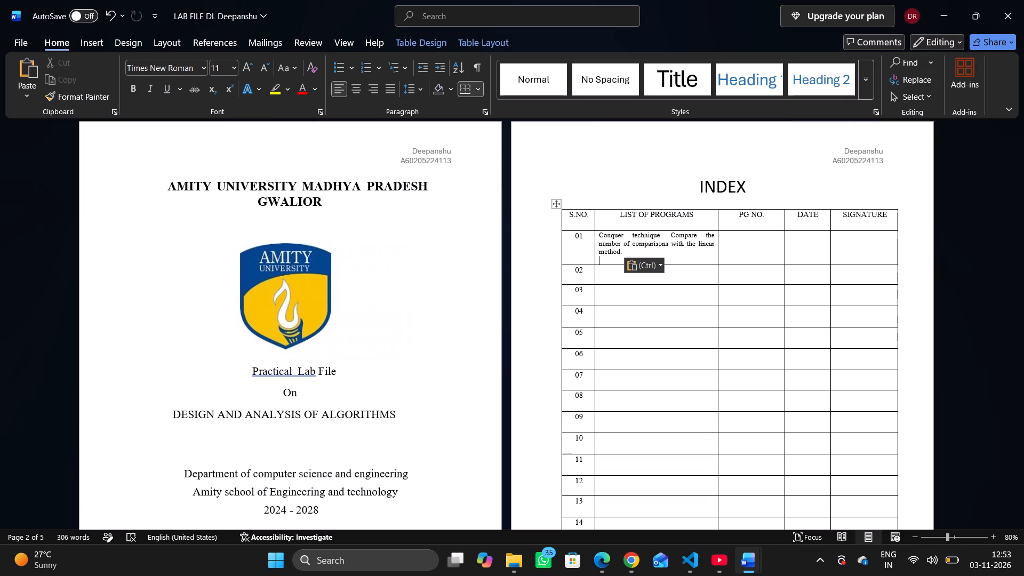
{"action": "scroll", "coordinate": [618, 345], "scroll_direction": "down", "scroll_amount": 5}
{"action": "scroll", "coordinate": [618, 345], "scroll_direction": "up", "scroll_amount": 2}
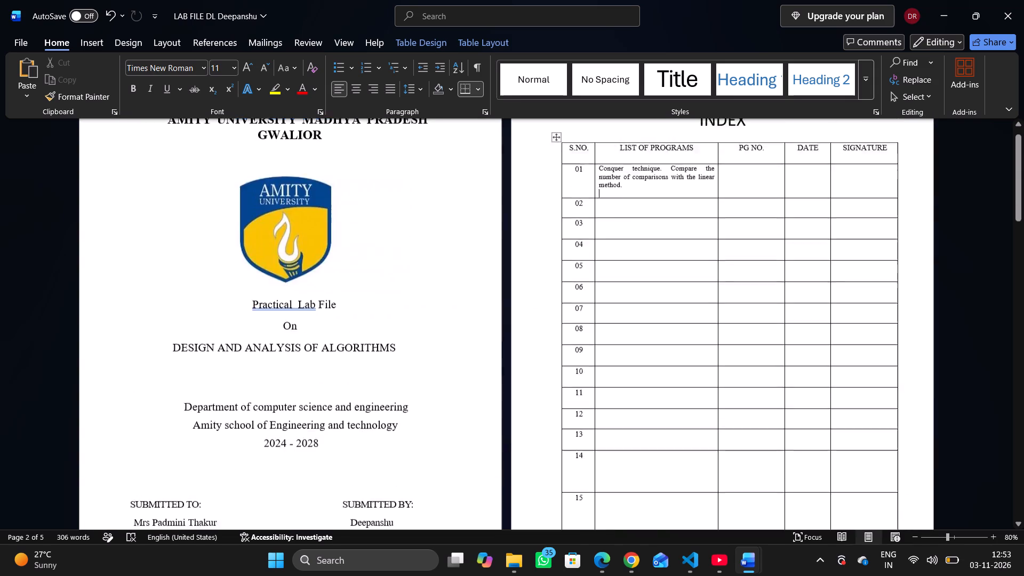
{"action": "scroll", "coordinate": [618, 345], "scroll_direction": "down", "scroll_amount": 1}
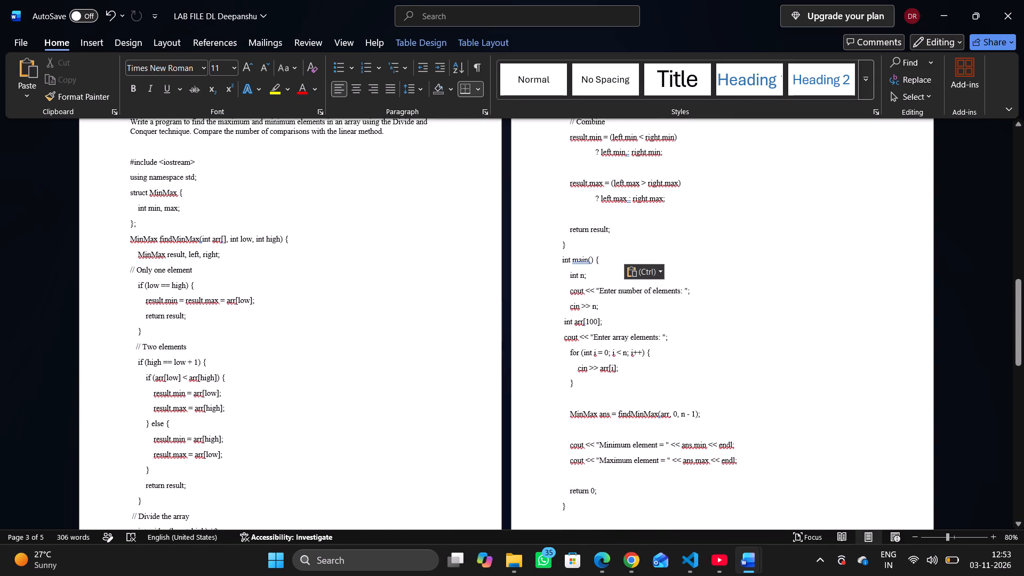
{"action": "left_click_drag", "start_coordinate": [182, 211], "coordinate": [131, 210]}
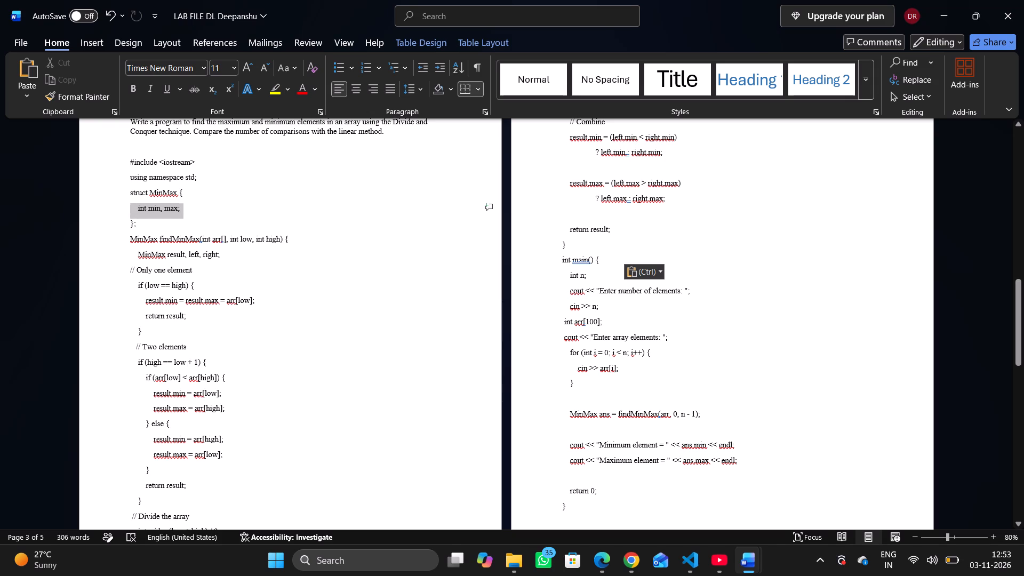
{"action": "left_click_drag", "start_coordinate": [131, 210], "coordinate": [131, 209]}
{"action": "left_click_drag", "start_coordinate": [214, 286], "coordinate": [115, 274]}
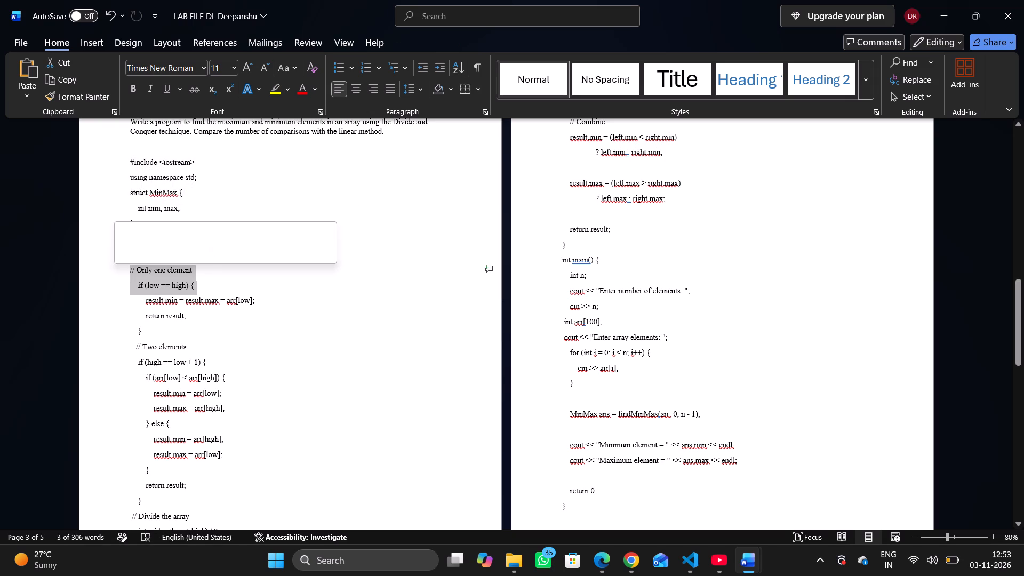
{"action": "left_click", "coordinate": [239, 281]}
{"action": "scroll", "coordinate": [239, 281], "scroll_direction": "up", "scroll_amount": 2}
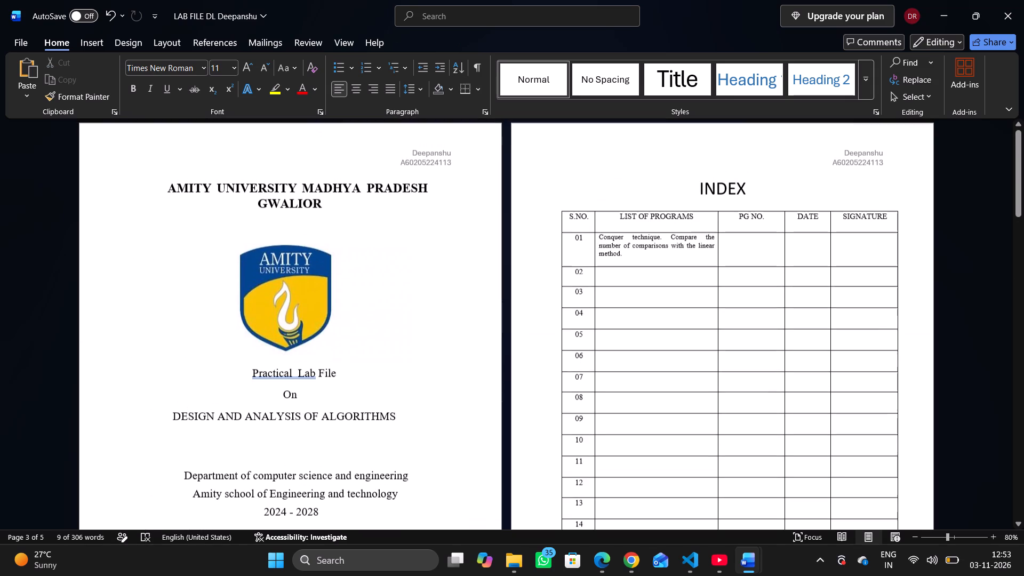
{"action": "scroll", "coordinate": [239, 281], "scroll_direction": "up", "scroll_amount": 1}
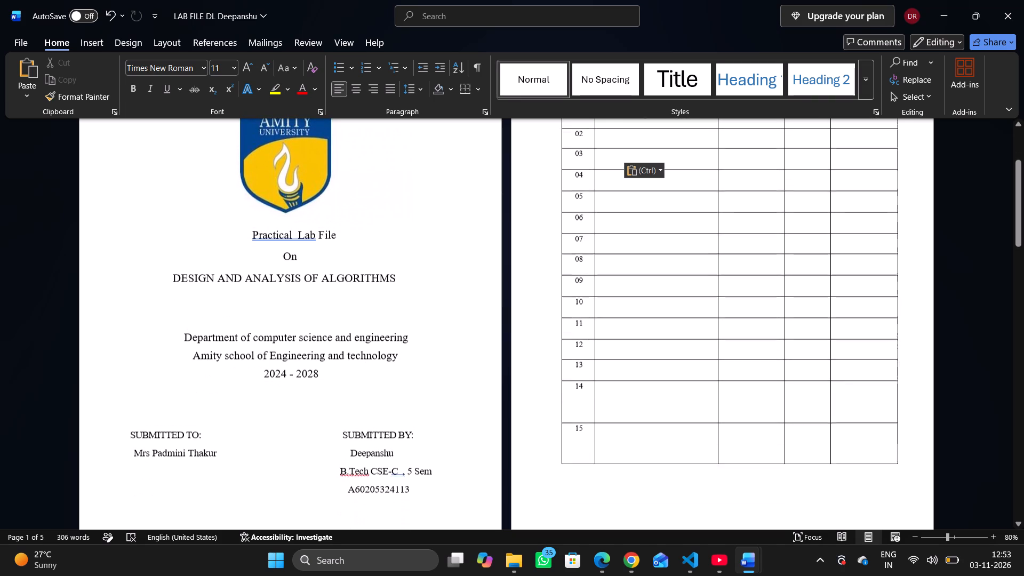
Replace the student name under SUBMITTED BY on the cover page with the new student's full name.
{"action": "left_click", "coordinate": [400, 462]}
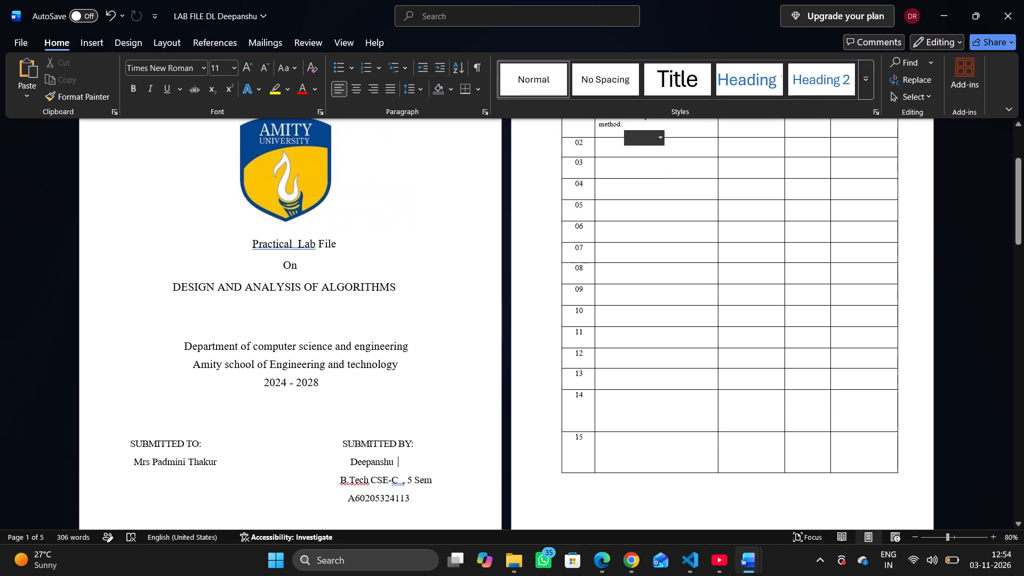
{"action": "key", "text": "Left"}
{"action": "key", "text": "Left"}
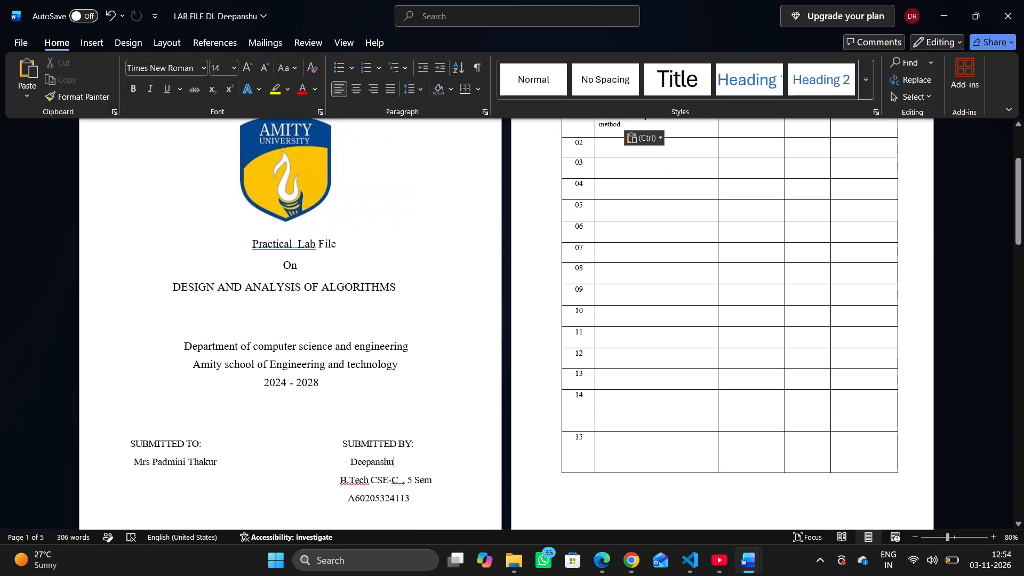
{"action": "key", "text": "Left"}
{"action": "key", "text": "Right"}
{"action": "key", "text": "BackSpace"}
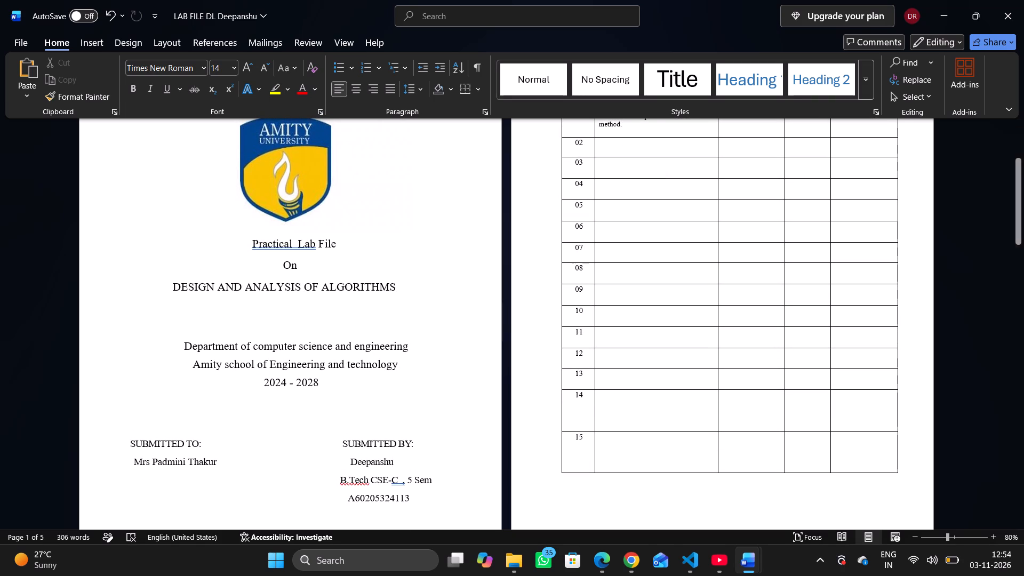
{"action": "key", "text": "BackSpace"}
{"action": "key", "text": "BackSpace"}
{"action": "key", "text": "BackSpace"}
{"action": "key", "text": "BackSpace"}
{"action": "key", "text": "BackSpace"}
{"action": "key", "text": "BackSpace"}
{"action": "key", "text": "BackSpace"}
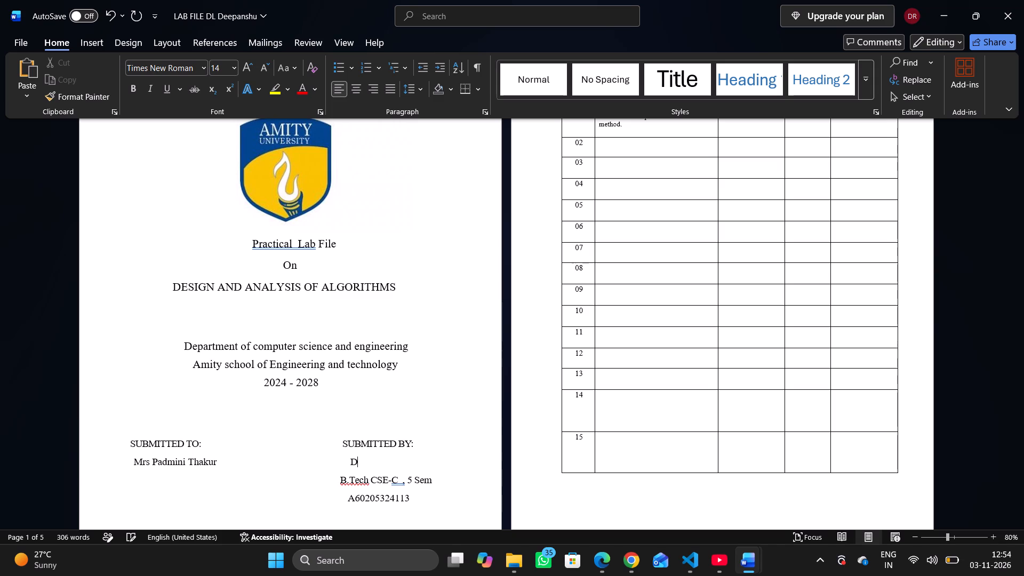
{"action": "key", "text": "BackSpace"}
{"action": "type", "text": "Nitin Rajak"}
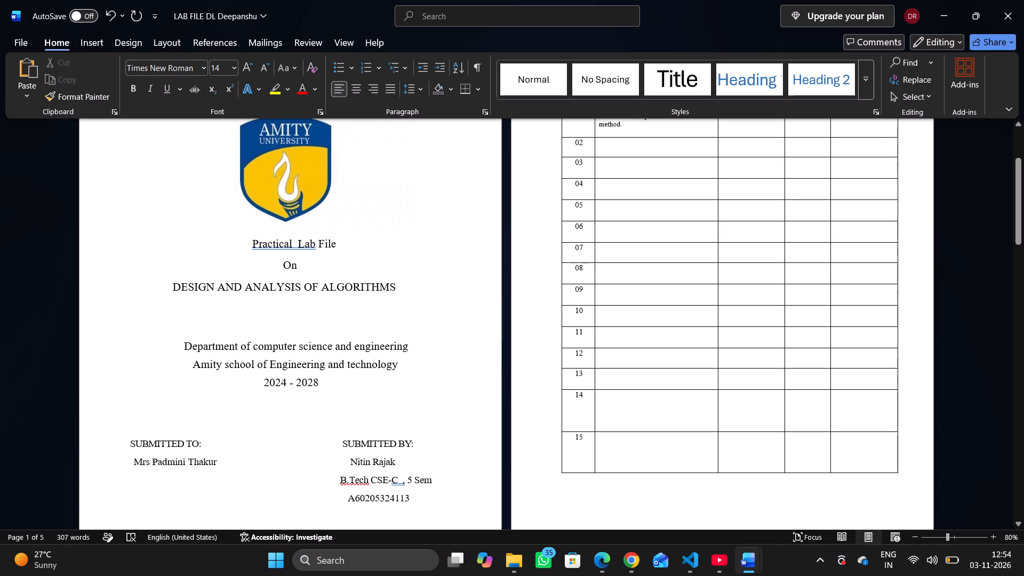
Replace the last three digits of the student ID under SUBMITTED BY with those of the new student's ID.
{"action": "left_click", "coordinate": [412, 498]}
{"action": "key", "text": "BackSpace"}
{"action": "key", "text": "BackSpace"}
{"action": "key", "text": "BackSpace"}
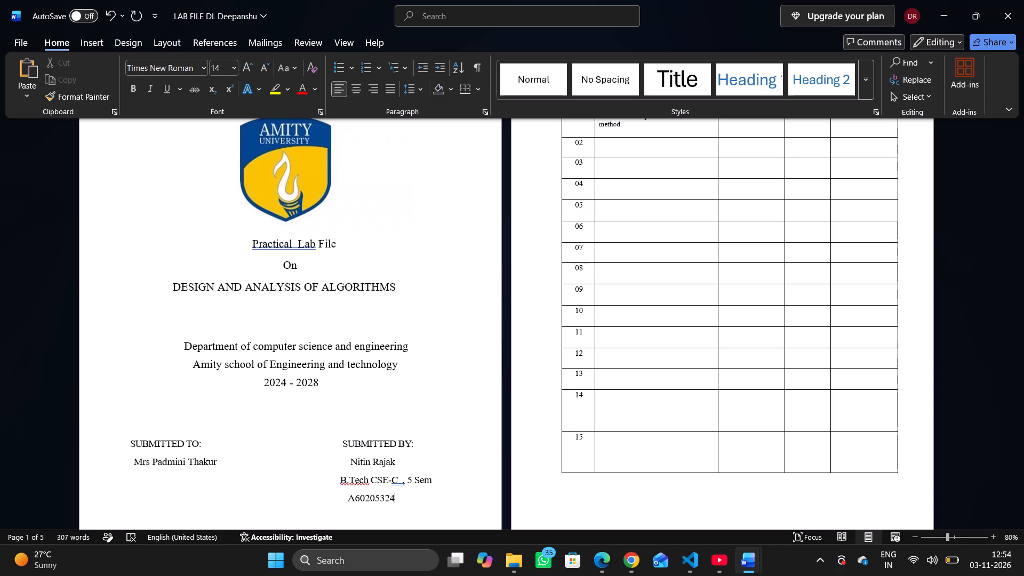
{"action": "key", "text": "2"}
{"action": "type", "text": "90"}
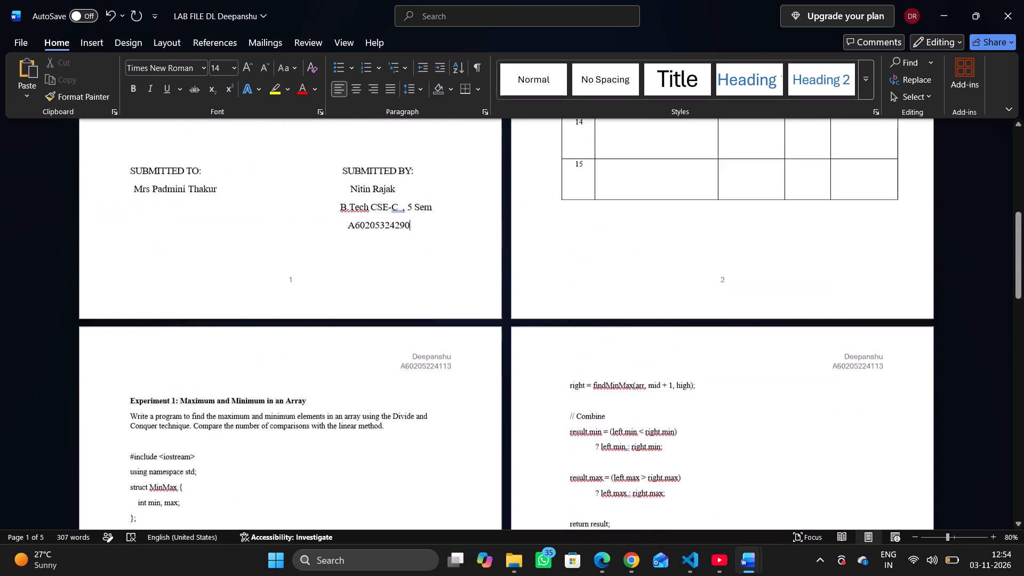
Open the cover page's header for editing.
{"action": "scroll", "coordinate": [450, 450], "scroll_direction": "up", "scroll_amount": 2}
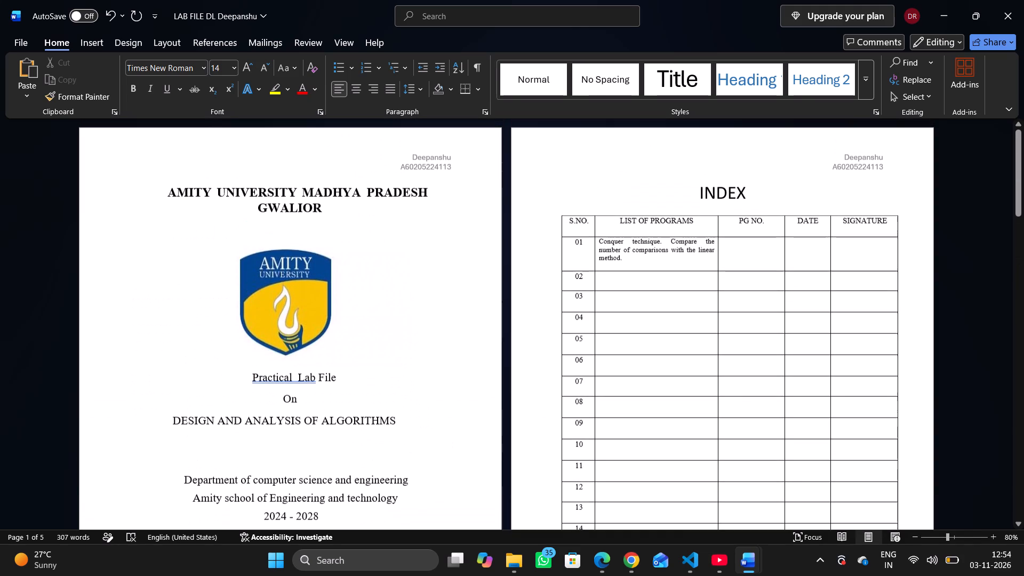
{"action": "left_click", "coordinate": [142, 44]}
{"action": "left_click", "coordinate": [90, 43]}
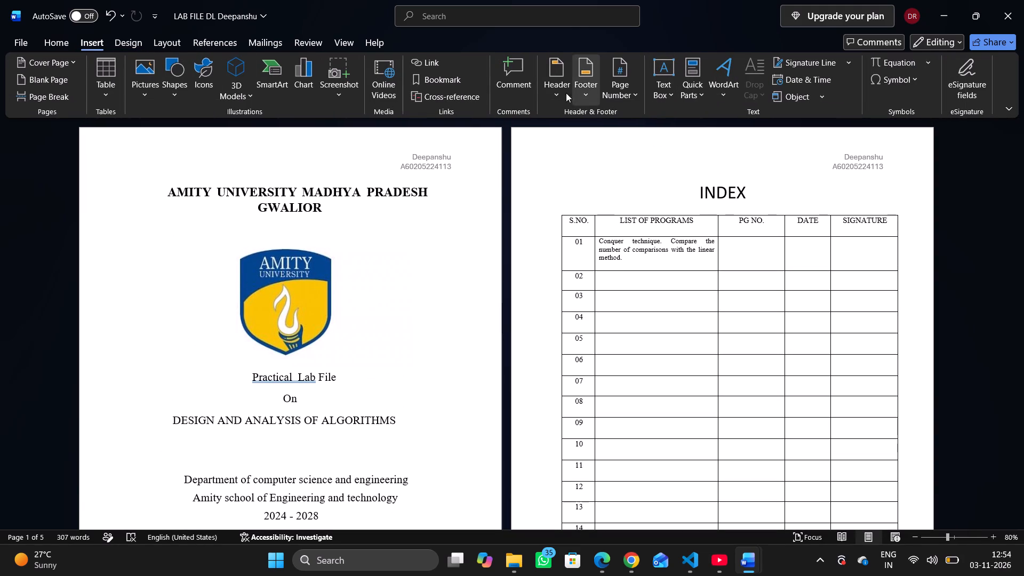
{"action": "left_click", "coordinate": [434, 155]}
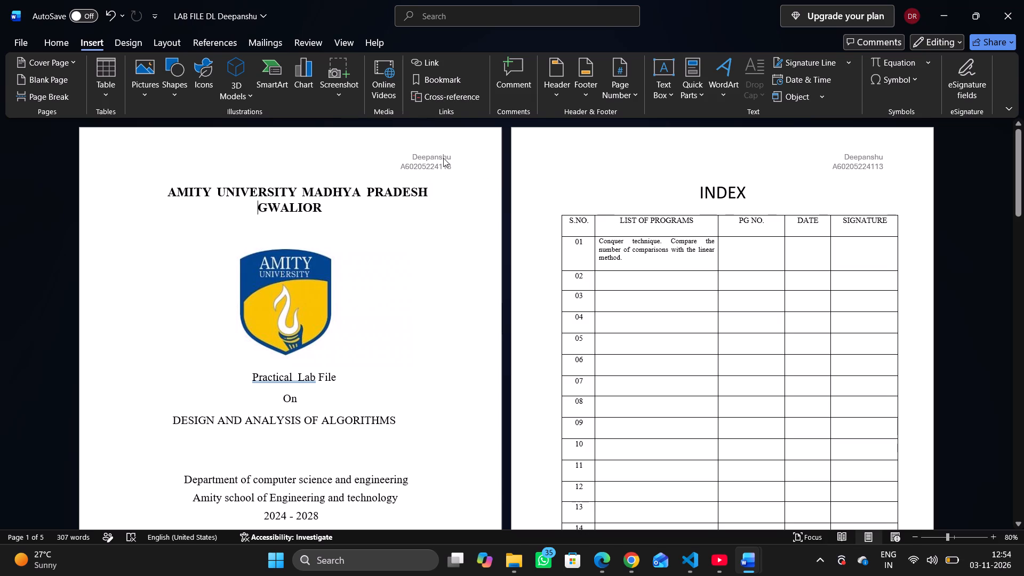
{"action": "left_click", "coordinate": [450, 239]}
{"action": "left_click_drag", "start_coordinate": [405, 150], "coordinate": [457, 157]}
{"action": "left_click", "coordinate": [460, 174]}
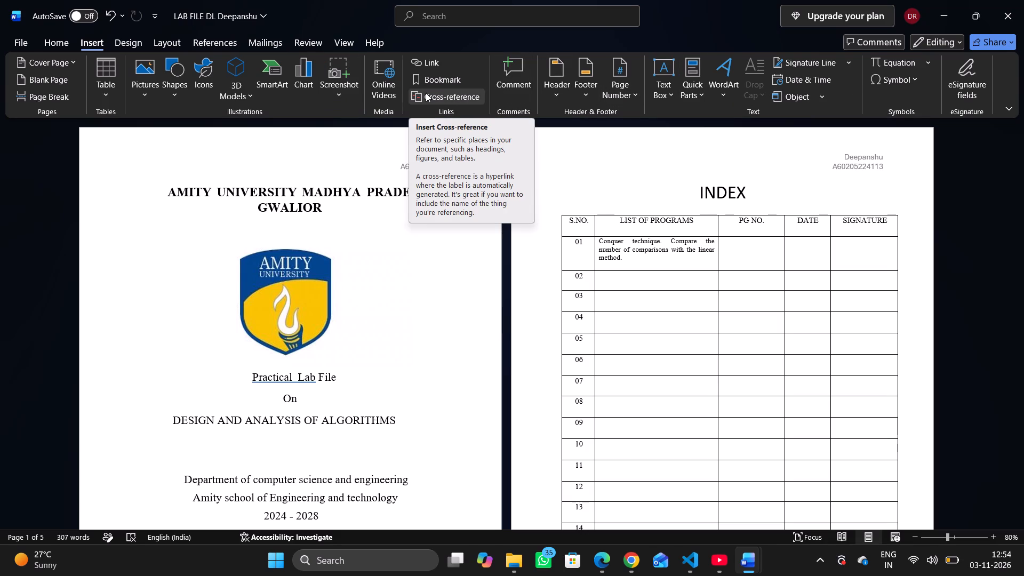
{"action": "double_click", "coordinate": [232, 164]}
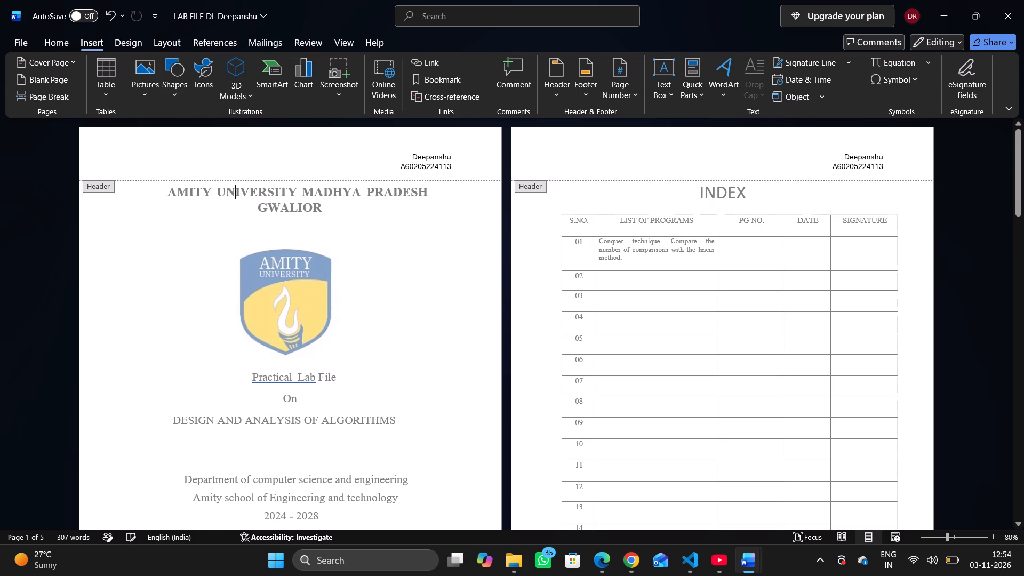
Delete the student ID number beneath the name in the page header.
{"action": "left_click", "coordinate": [455, 167]}
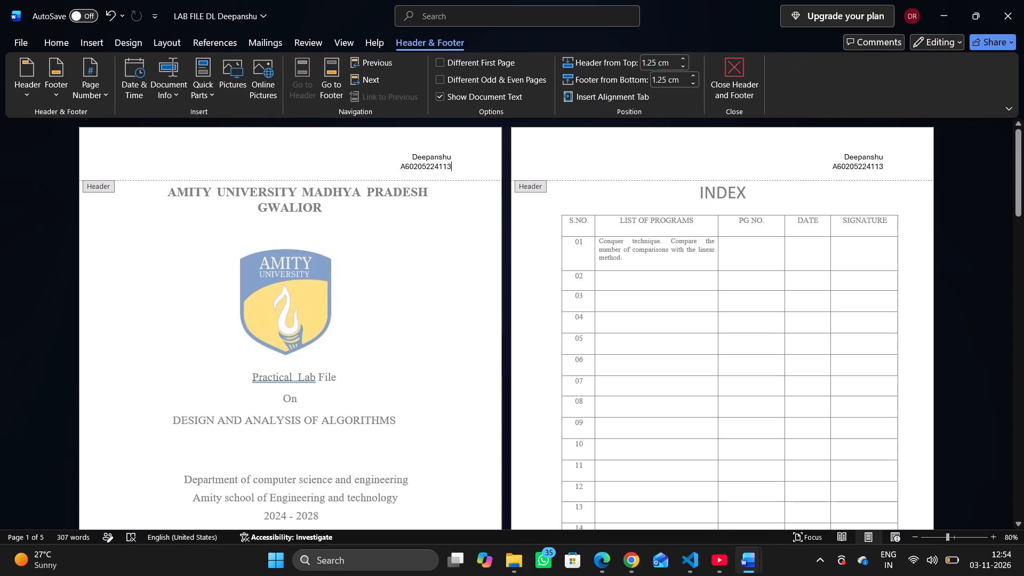
{"action": "key", "text": "BackSpace"}
{"action": "key", "text": "BackSpace"}
{"action": "key", "text": "BackSpace"}
{"action": "key", "text": "BackSpace"}
{"action": "key", "text": "BackSpace"}
{"action": "key", "text": "BackSpace"}
{"action": "key", "text": "BackSpace"}
{"action": "key", "text": "BackSpace"}
{"action": "key", "text": "BackSpace"}
{"action": "key", "text": "BackSpace"}
{"action": "key", "text": "BackSpace"}
{"action": "key", "text": "BackSpace"}
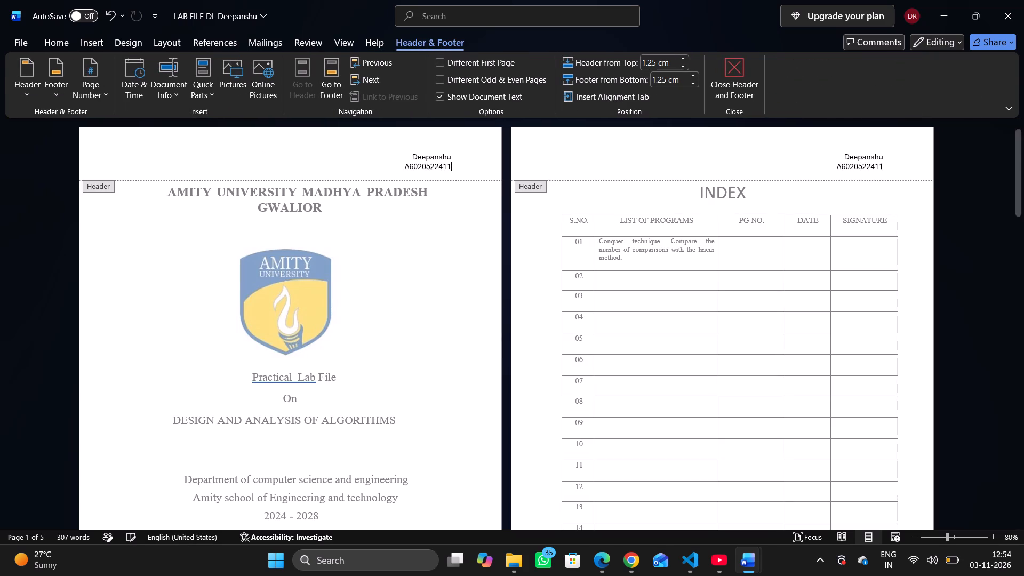
{"action": "key", "text": "BackSpace"}
{"action": "key", "text": "BackSpace"}
{"action": "key", "text": "BackSpace"}
{"action": "key", "text": "BackSpace"}
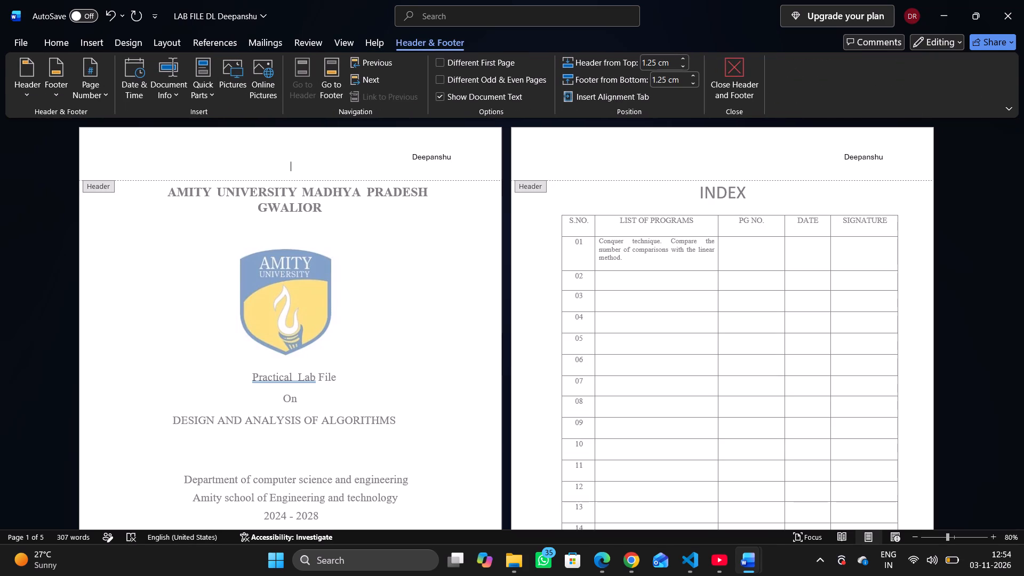
Replace the name in the page header with the full name of the submitting student.
{"action": "left_click", "coordinate": [461, 159]}
{"action": "key", "text": "BackSpace"}
{"action": "key", "text": "BackSpace"}
{"action": "key", "text": "BackSpace"}
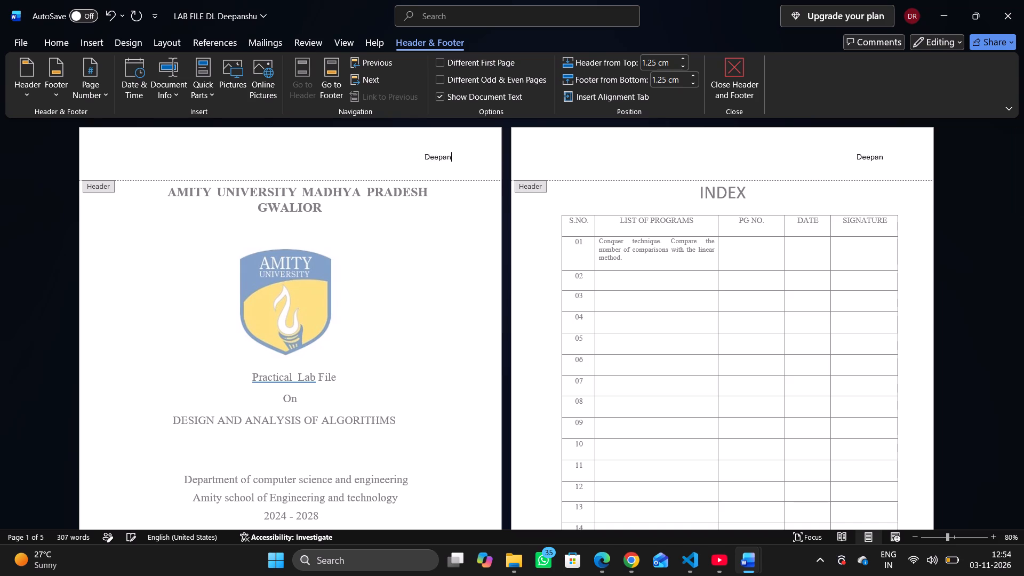
{"action": "key", "text": "BackSpace"}
{"action": "key", "text": "BackSpace"}
{"action": "key", "text": "BackSpace"}
{"action": "key", "text": "BackSpace"}
{"action": "key", "text": "BackSpace"}
{"action": "key", "text": "BackSpace"}
{"action": "key", "text": "BackSpace"}
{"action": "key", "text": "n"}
{"action": "key", "text": "BackSpace"}
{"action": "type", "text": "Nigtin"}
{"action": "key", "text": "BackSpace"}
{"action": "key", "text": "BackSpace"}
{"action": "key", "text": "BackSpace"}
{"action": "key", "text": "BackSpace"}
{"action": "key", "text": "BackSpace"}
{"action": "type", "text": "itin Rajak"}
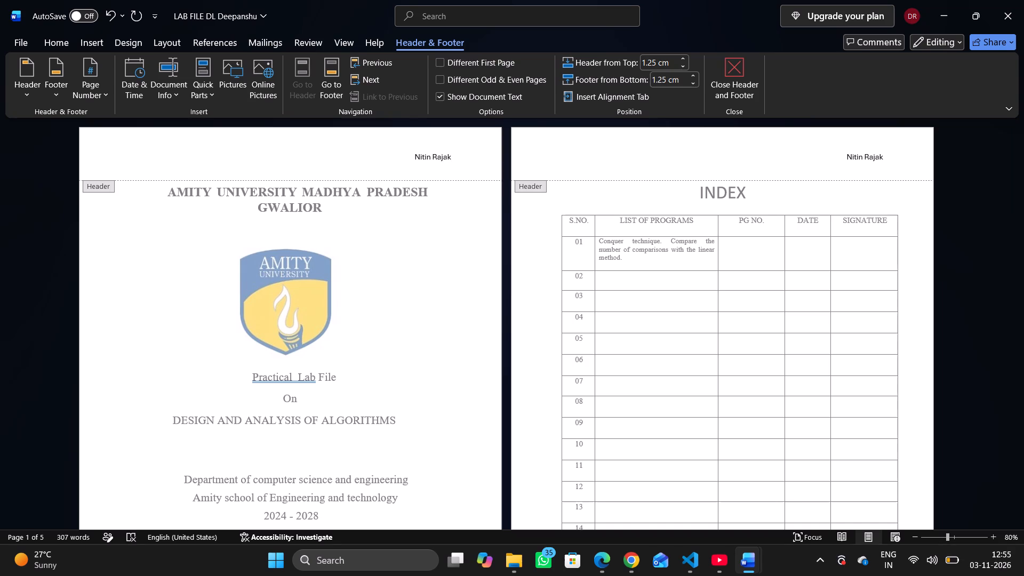
Enter the student's ID number on a new line beneath the name in the header and return to the document body.
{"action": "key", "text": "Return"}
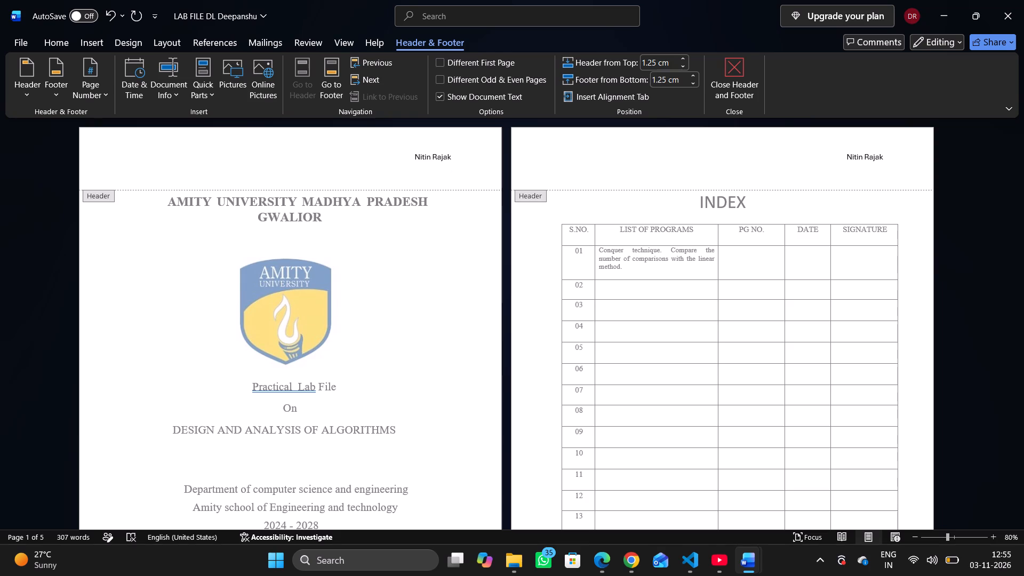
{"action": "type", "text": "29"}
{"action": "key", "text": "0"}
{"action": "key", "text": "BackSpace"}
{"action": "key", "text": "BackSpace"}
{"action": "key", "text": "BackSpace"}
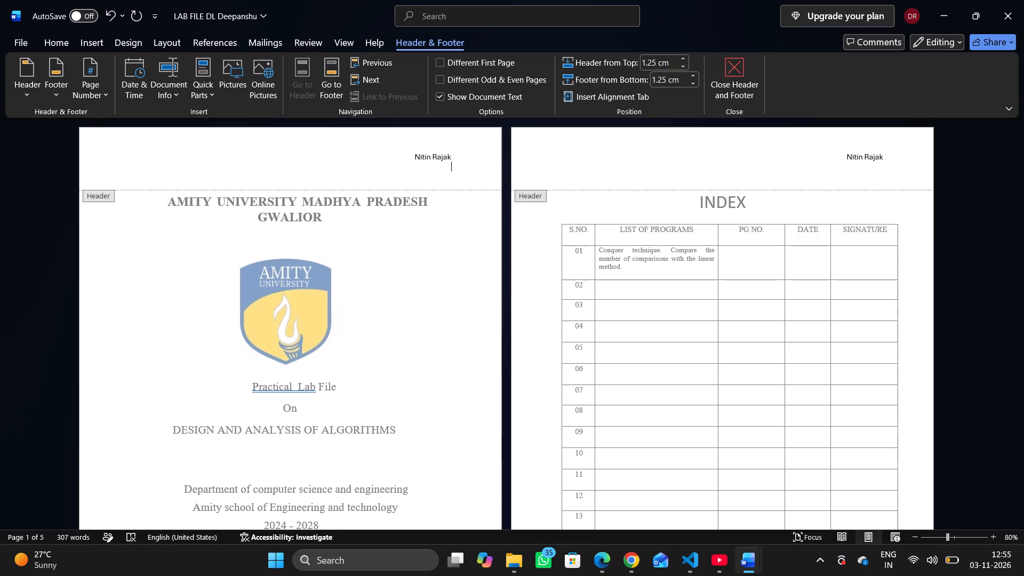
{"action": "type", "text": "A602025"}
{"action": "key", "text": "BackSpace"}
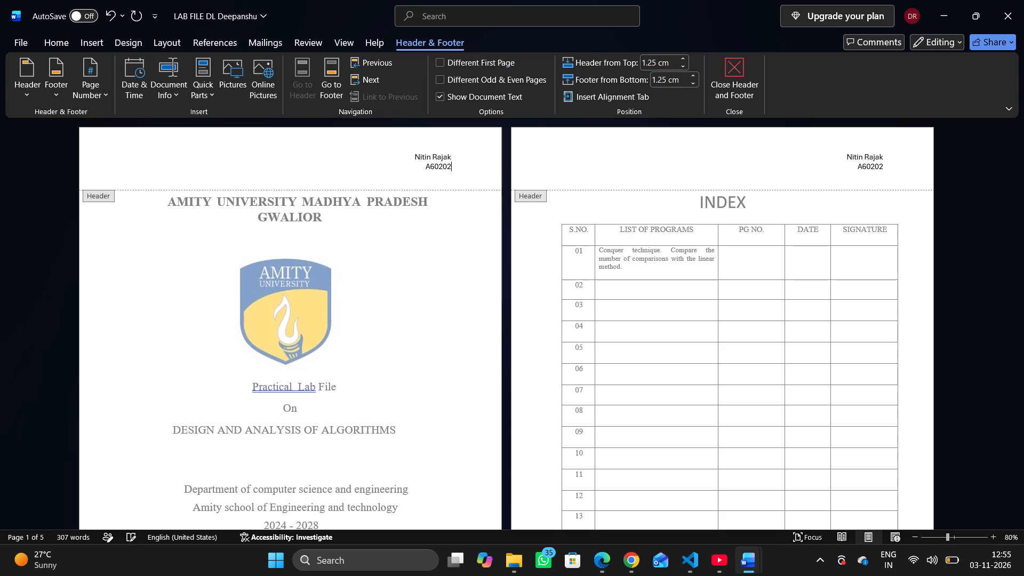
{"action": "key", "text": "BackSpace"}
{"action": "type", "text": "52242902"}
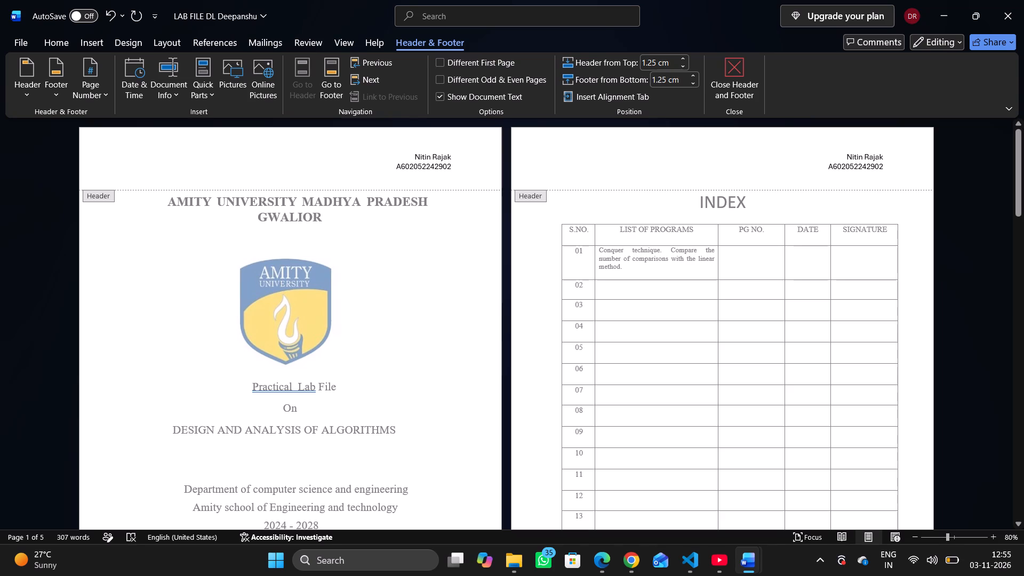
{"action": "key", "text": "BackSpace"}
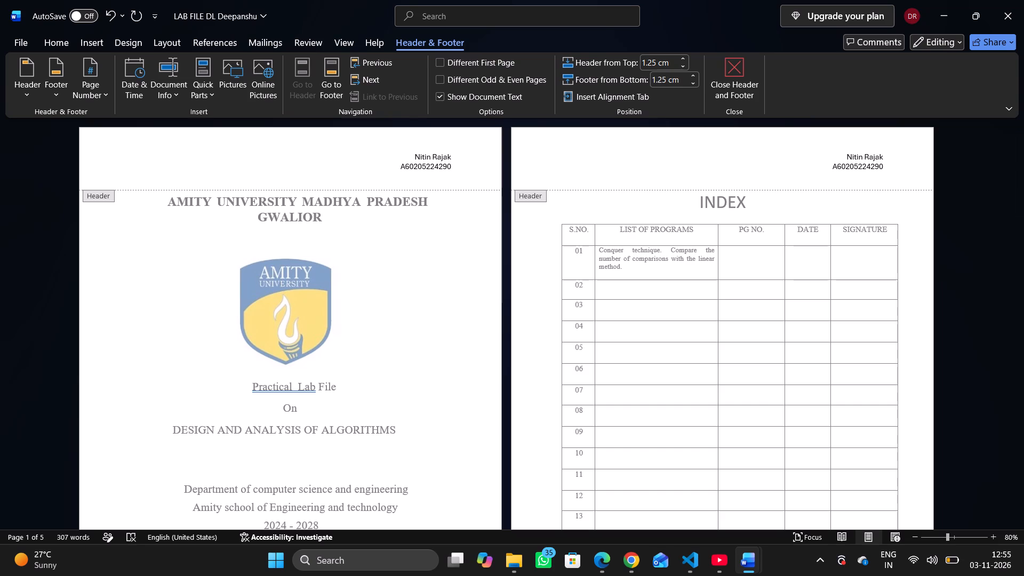
{"action": "left_click", "coordinate": [505, 234]}
{"action": "left_click", "coordinate": [220, 291]}
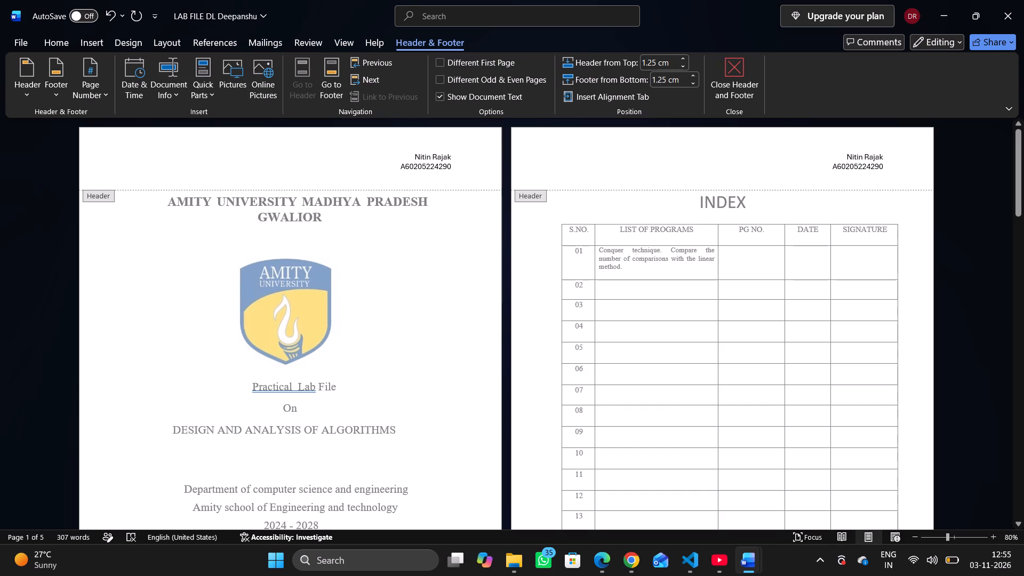
{"action": "left_click", "coordinate": [249, 154]}
{"action": "triple_click", "coordinate": [262, 249]}
{"action": "left_click", "coordinate": [197, 298]}
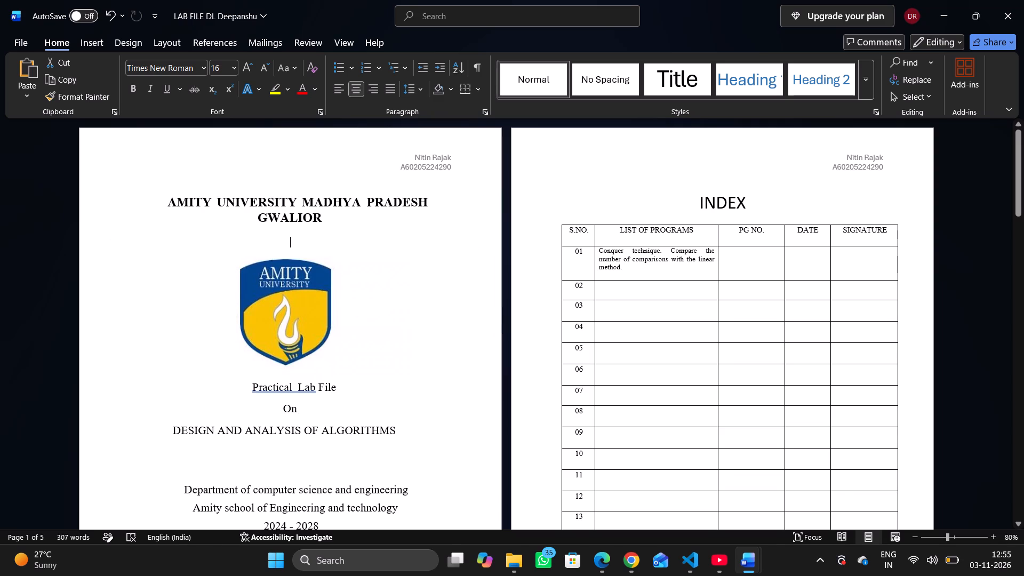
Review the cover page's submission details, the index table and the Experiment 1 pages with their updated headers.
{"action": "scroll", "coordinate": [197, 298], "scroll_direction": "down", "scroll_amount": 1}
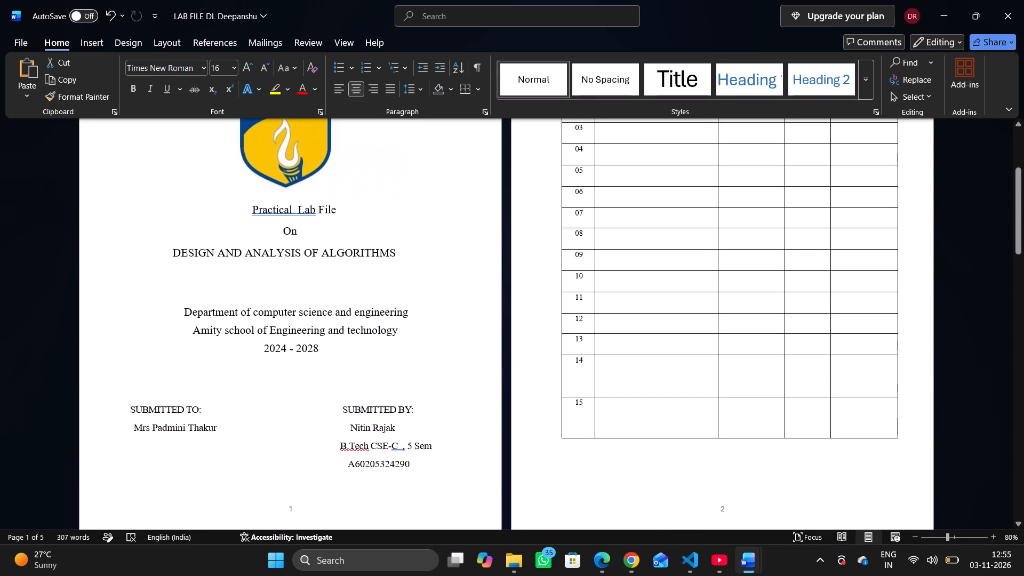
{"action": "scroll", "coordinate": [298, 439], "scroll_direction": "up", "scroll_amount": 1}
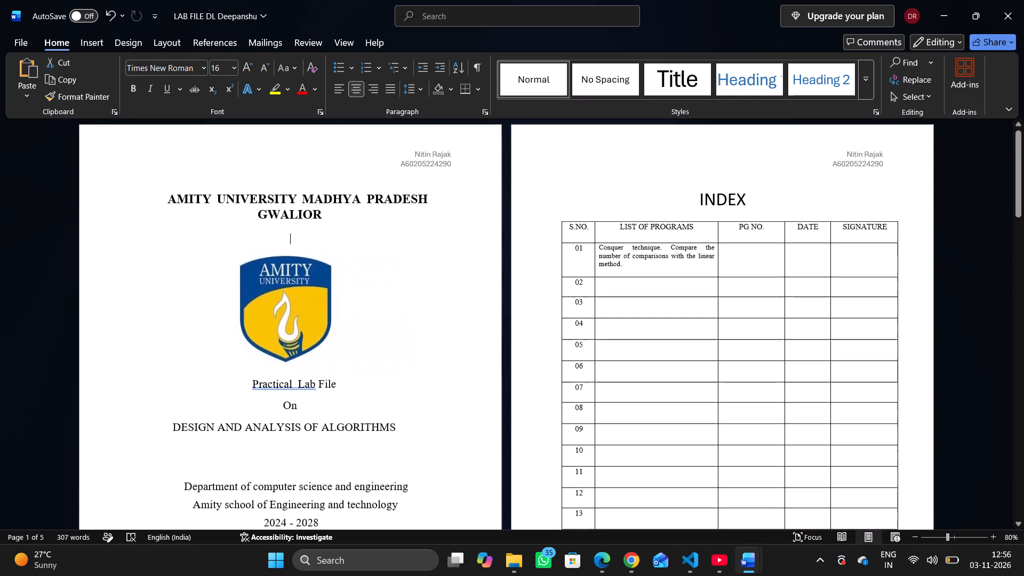
{"action": "scroll", "coordinate": [298, 439], "scroll_direction": "up", "scroll_amount": 1}
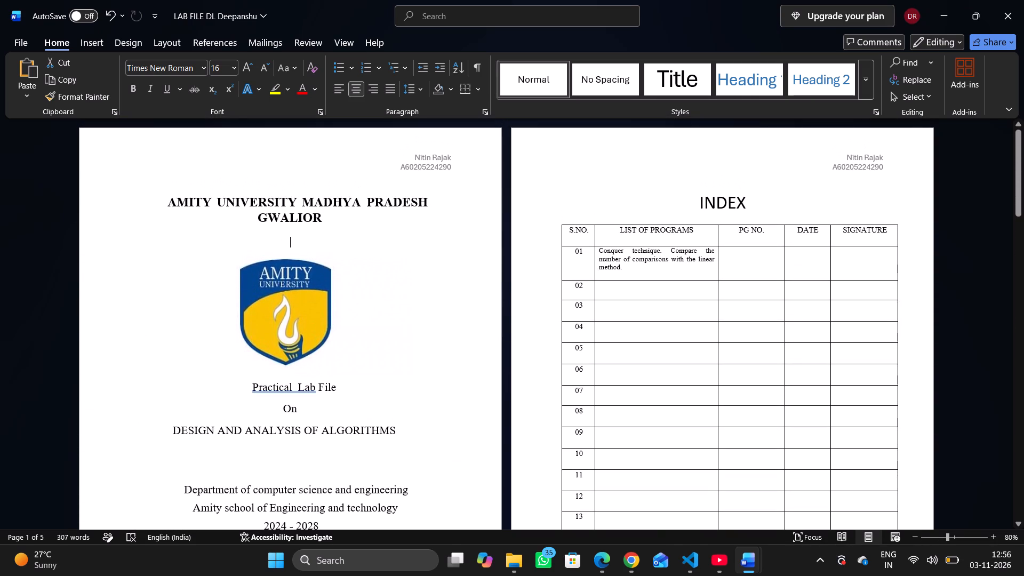
{"action": "scroll", "coordinate": [298, 439], "scroll_direction": "down", "scroll_amount": 2}
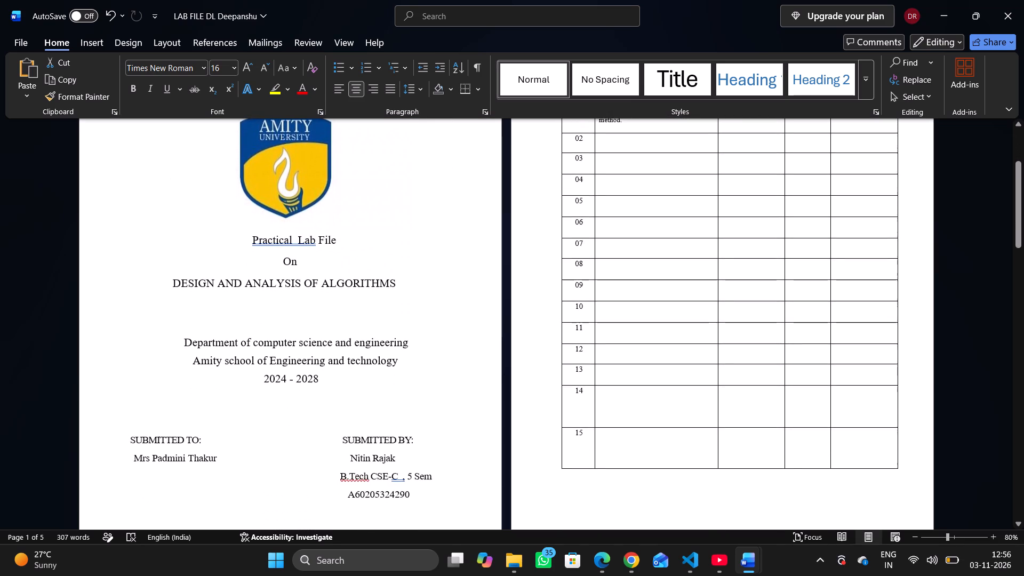
{"action": "scroll", "coordinate": [298, 439], "scroll_direction": "up", "scroll_amount": 1}
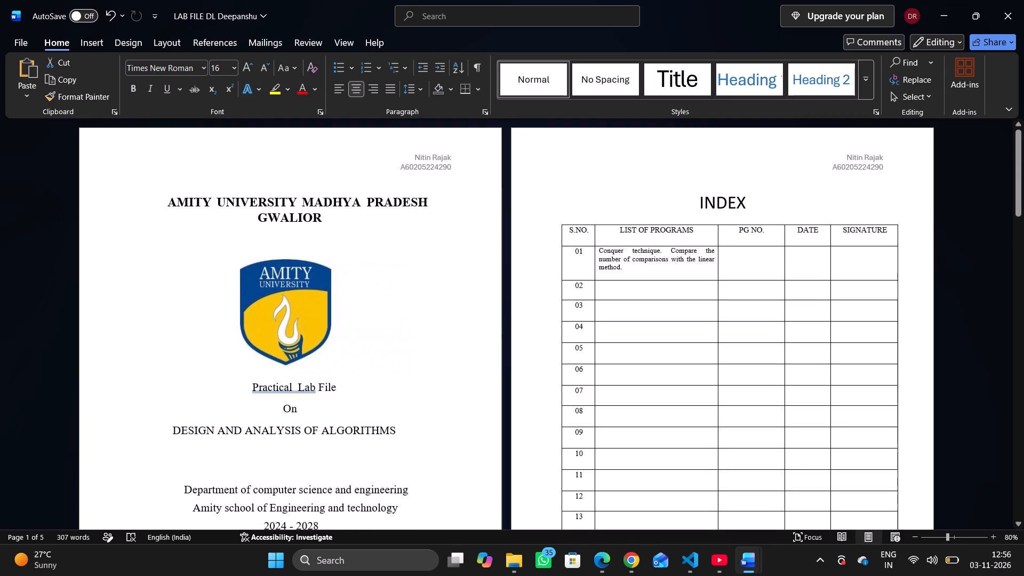
{"action": "scroll", "coordinate": [298, 439], "scroll_direction": "up", "scroll_amount": 1}
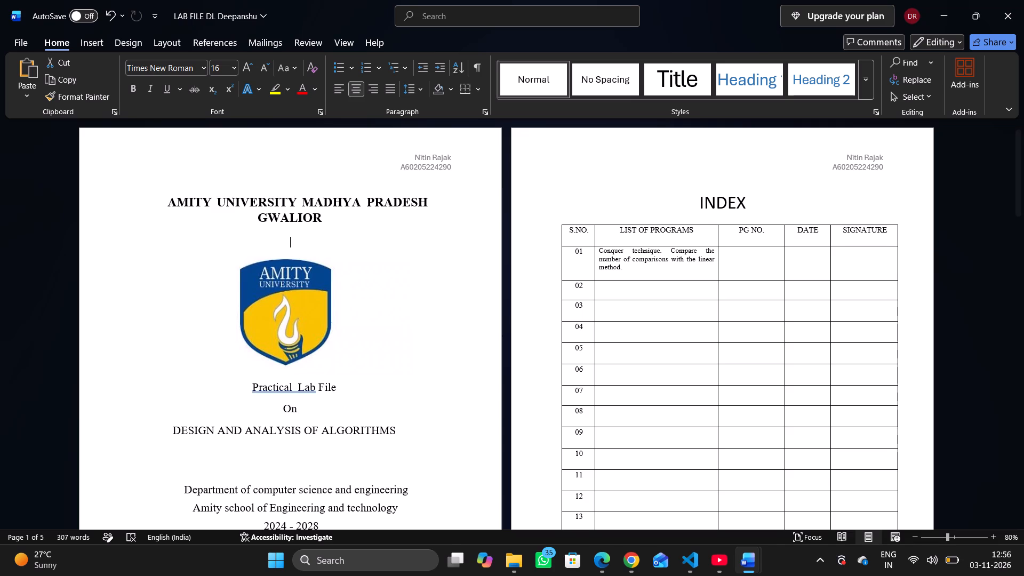
{"action": "scroll", "coordinate": [123, 313], "scroll_direction": "right", "scroll_amount": 1}
{"action": "scroll", "coordinate": [327, 331], "scroll_direction": "down", "scroll_amount": 1}
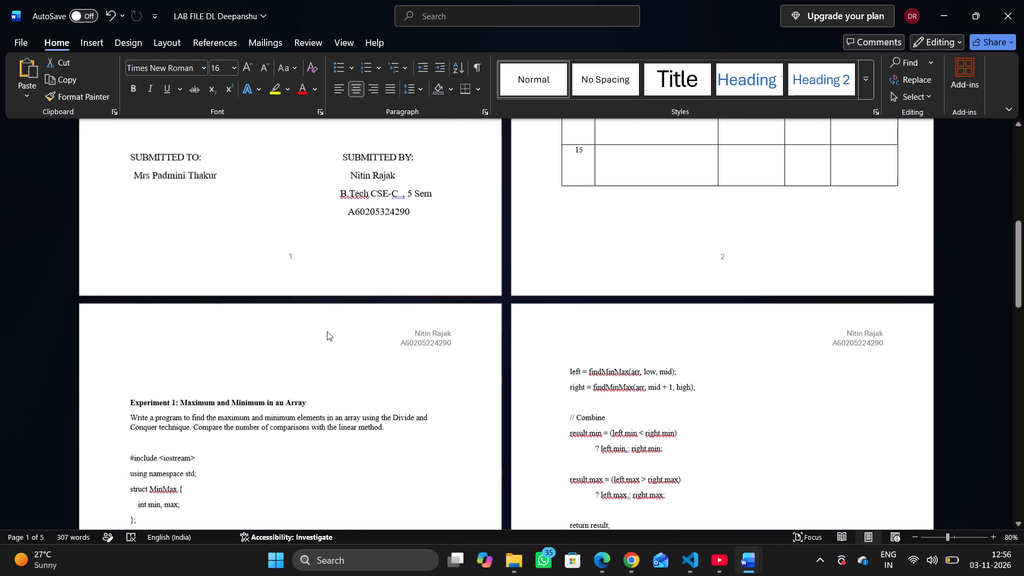
{"action": "scroll", "coordinate": [327, 331], "scroll_direction": "down", "scroll_amount": 2}
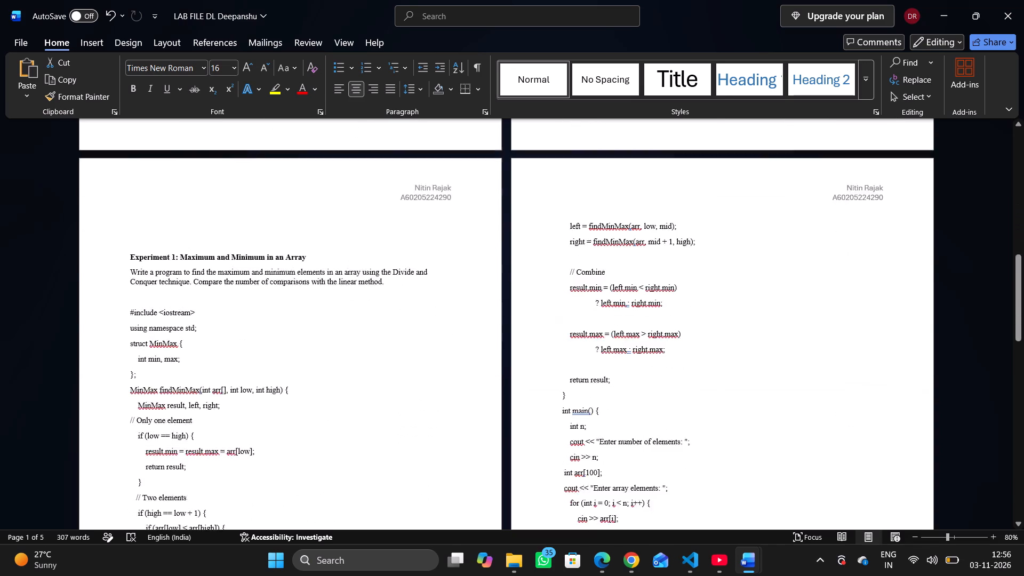
{"action": "scroll", "coordinate": [327, 331], "scroll_direction": "down", "scroll_amount": 1}
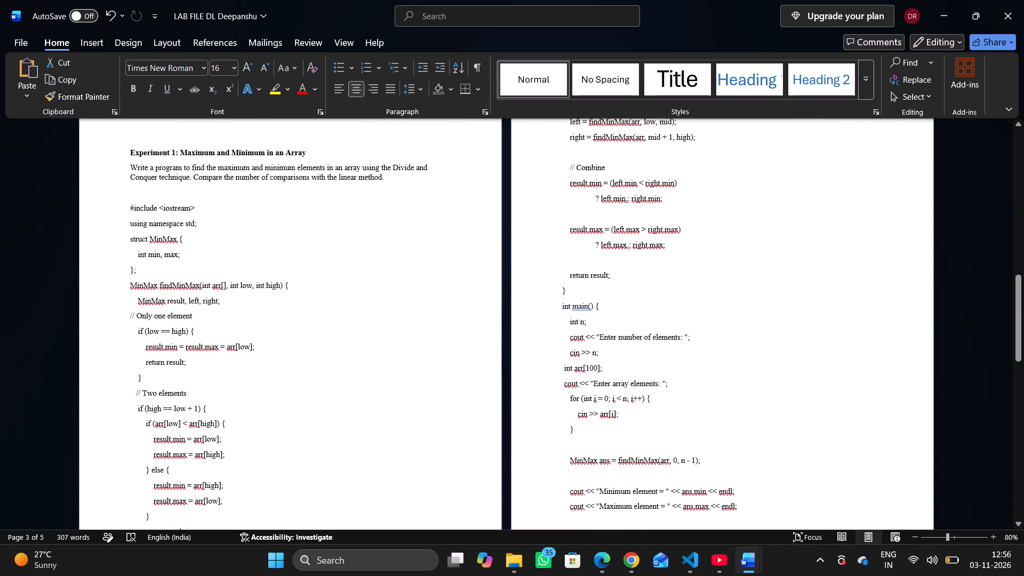
{"action": "scroll", "coordinate": [327, 331], "scroll_direction": "up", "scroll_amount": 1}
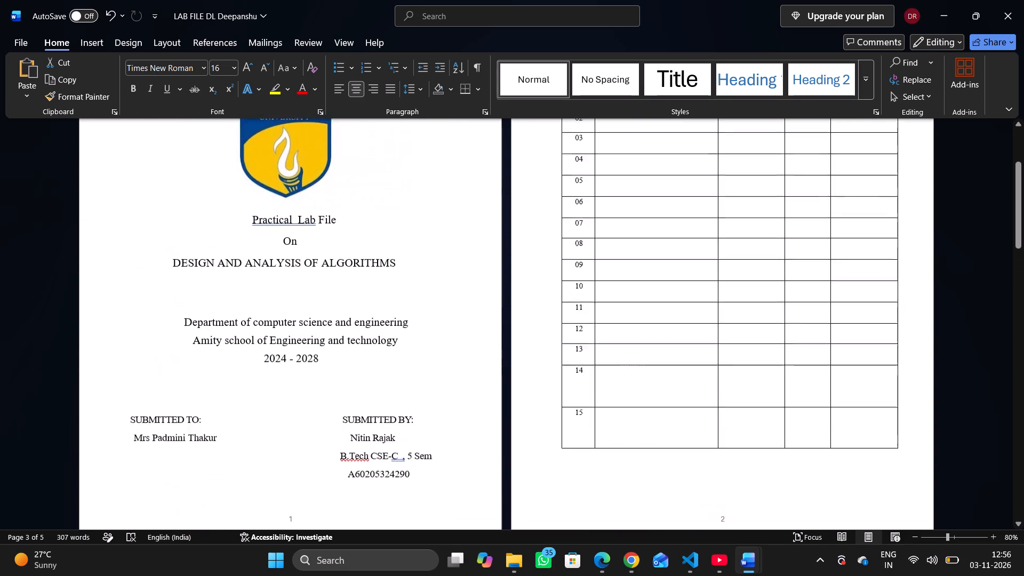
{"action": "scroll", "coordinate": [327, 331], "scroll_direction": "up", "scroll_amount": 1}
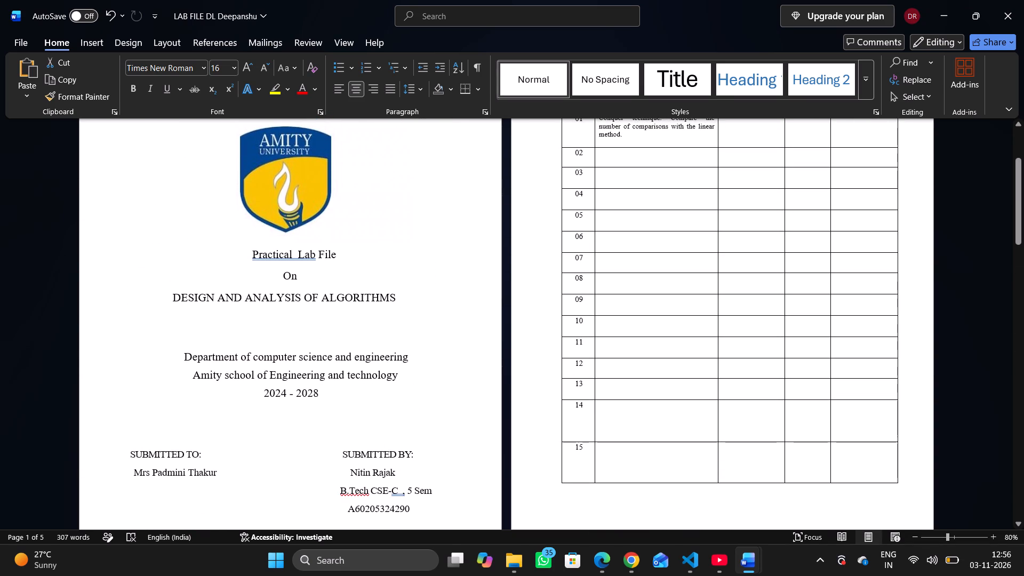
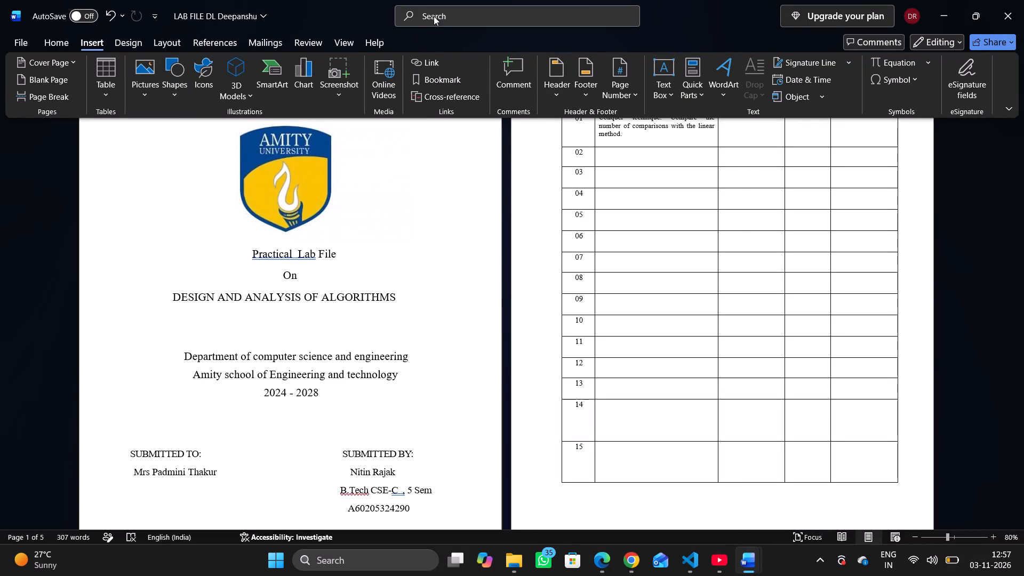
Add a Box page border in a heavy thick-and-thin line style, 2¼ pt wide, applied to the section's first page only.
{"action": "left_click", "coordinate": [140, 50]}
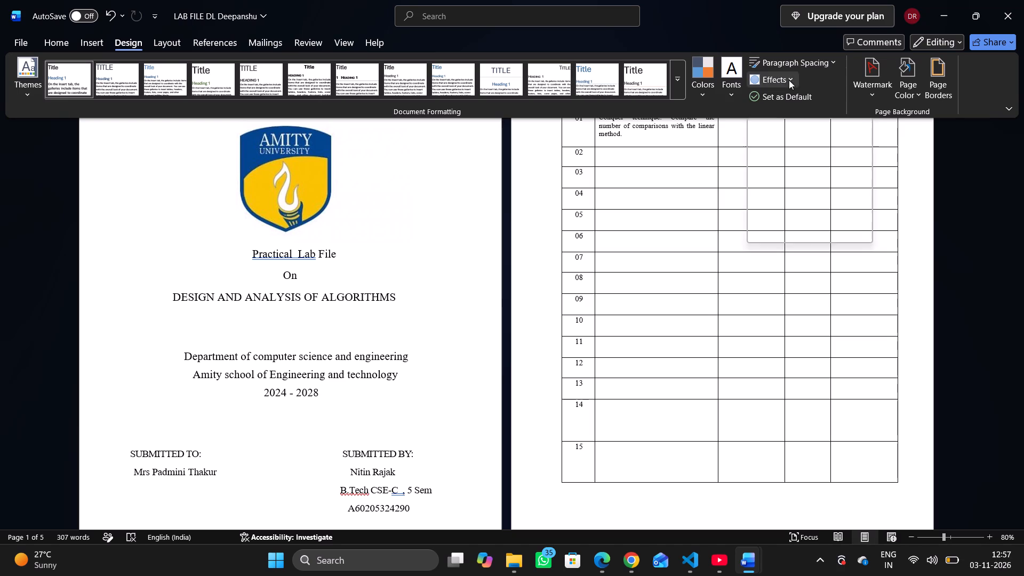
{"action": "left_click", "coordinate": [934, 91]}
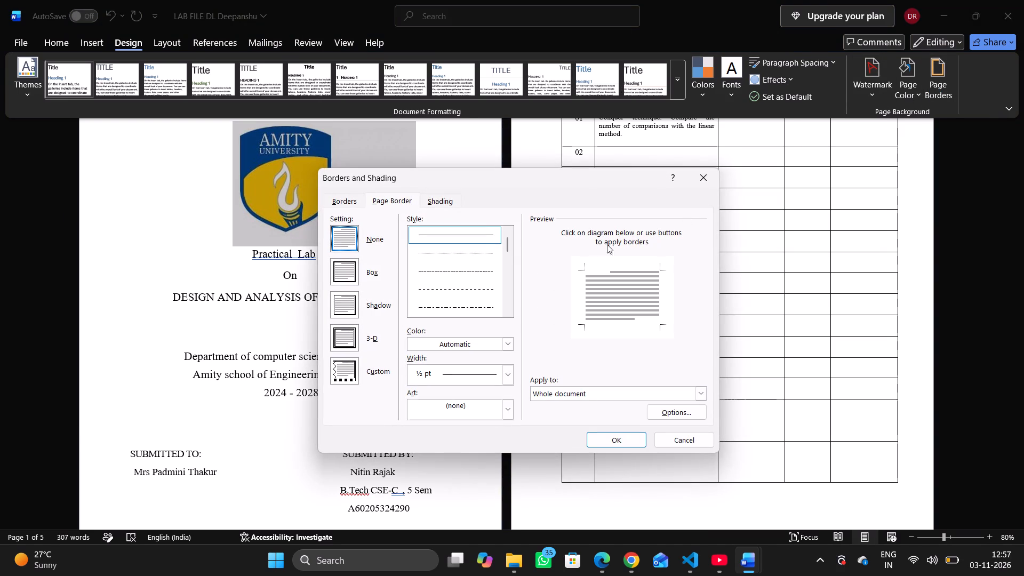
{"action": "left_click", "coordinate": [367, 277]}
{"action": "left_click", "coordinate": [344, 273]}
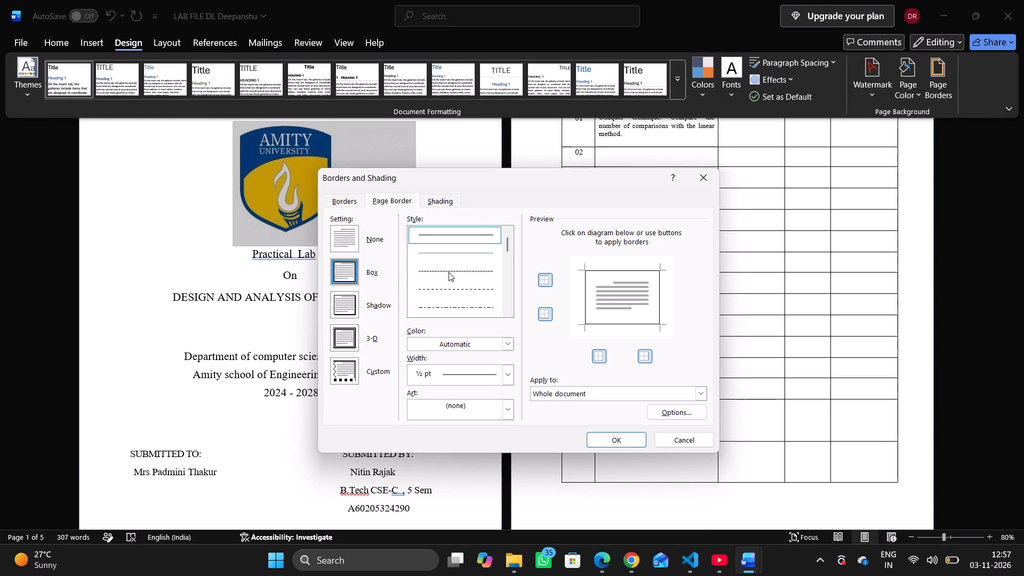
{"action": "scroll", "coordinate": [449, 272], "scroll_direction": "down", "scroll_amount": 1}
{"action": "left_click_drag", "start_coordinate": [507, 244], "coordinate": [507, 258]}
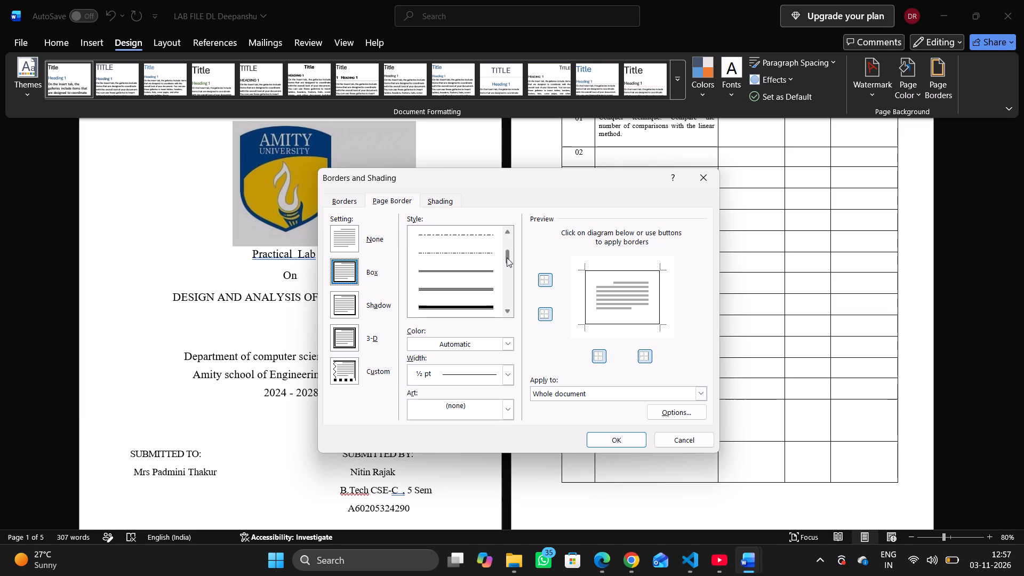
{"action": "left_click_drag", "start_coordinate": [507, 258], "coordinate": [506, 260]}
{"action": "left_click", "coordinate": [476, 305]}
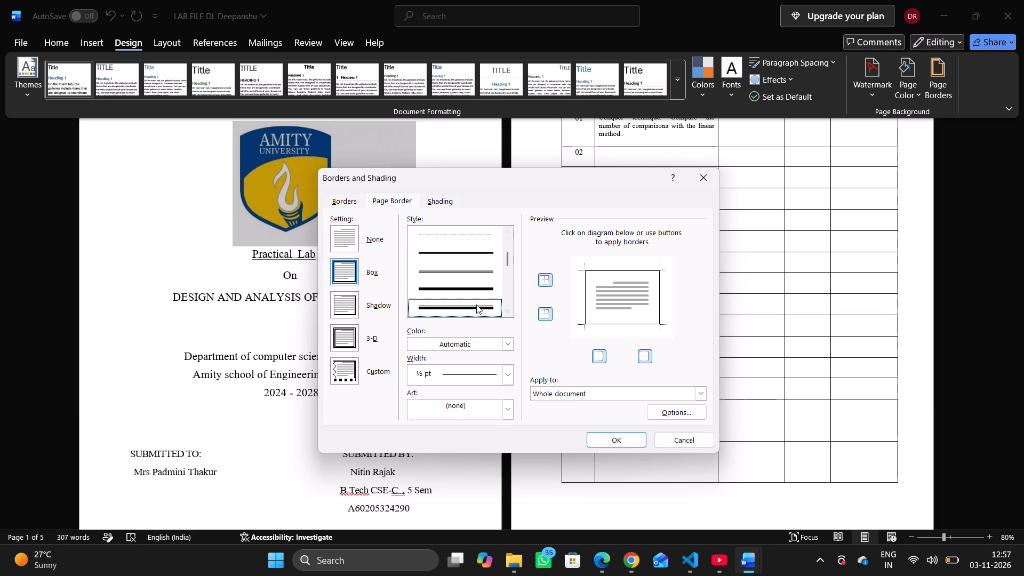
{"action": "left_click", "coordinate": [507, 370]}
{"action": "left_click", "coordinate": [458, 231]}
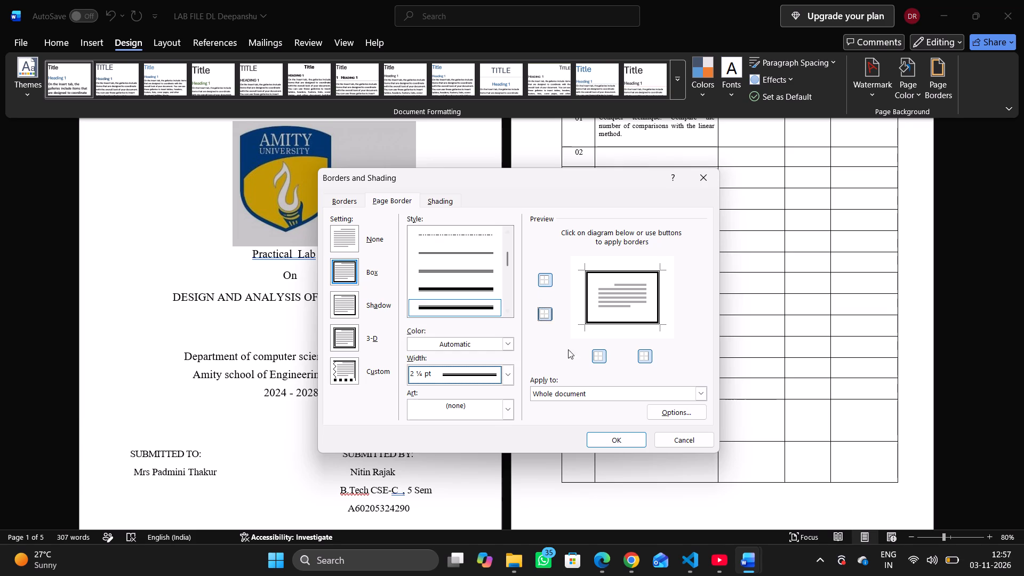
{"action": "left_click", "coordinate": [702, 393]}
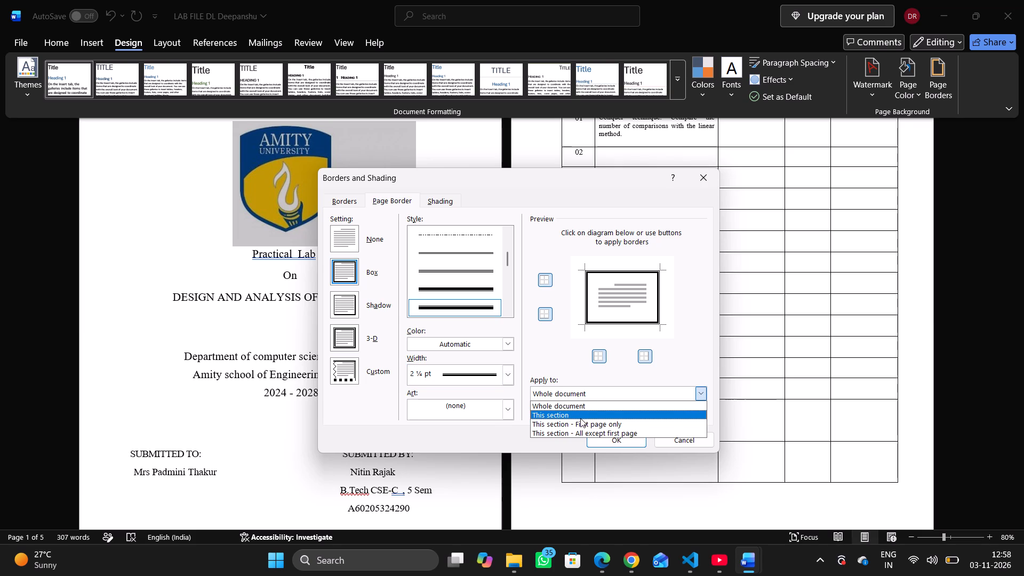
{"action": "left_click", "coordinate": [582, 423]}
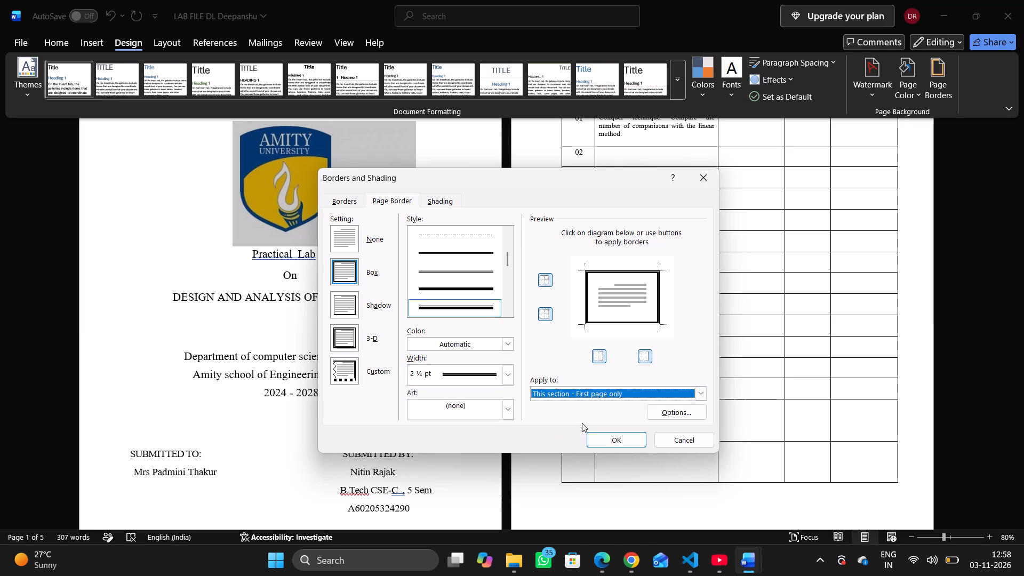
{"action": "left_click", "coordinate": [602, 438]}
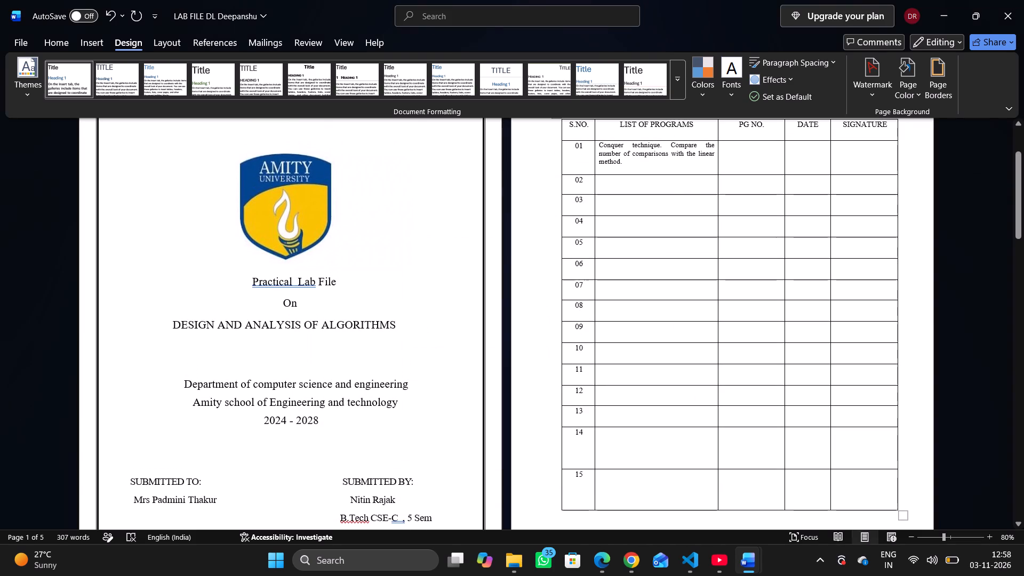
Delete all the Experiment 1 content after the index page, from the blank lines above its heading through the end of the document.
{"action": "scroll", "coordinate": [461, 370], "scroll_direction": "down", "scroll_amount": 1}
{"action": "scroll", "coordinate": [461, 370], "scroll_direction": "up", "scroll_amount": 3}
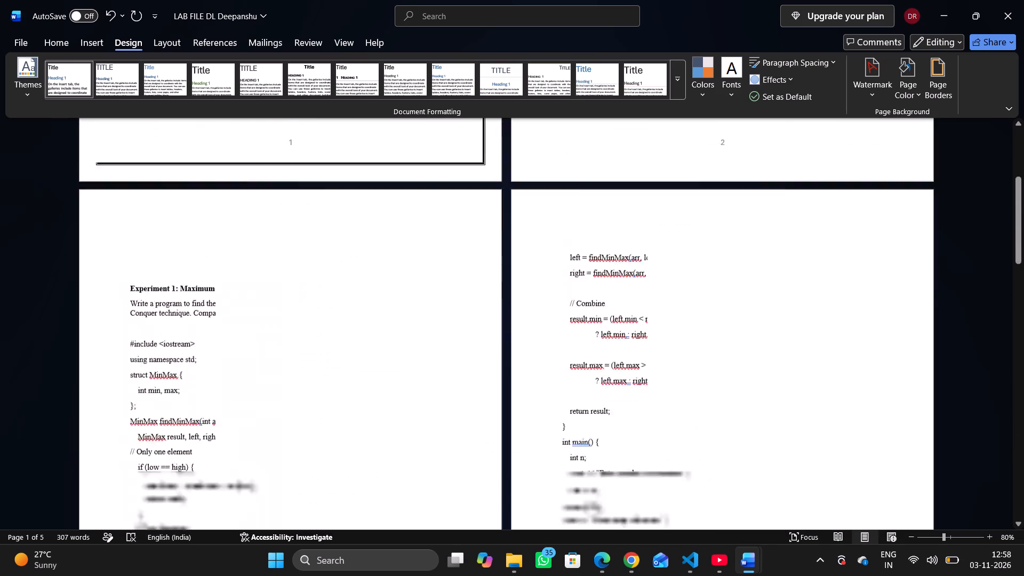
{"action": "scroll", "coordinate": [461, 370], "scroll_direction": "up", "scroll_amount": 1}
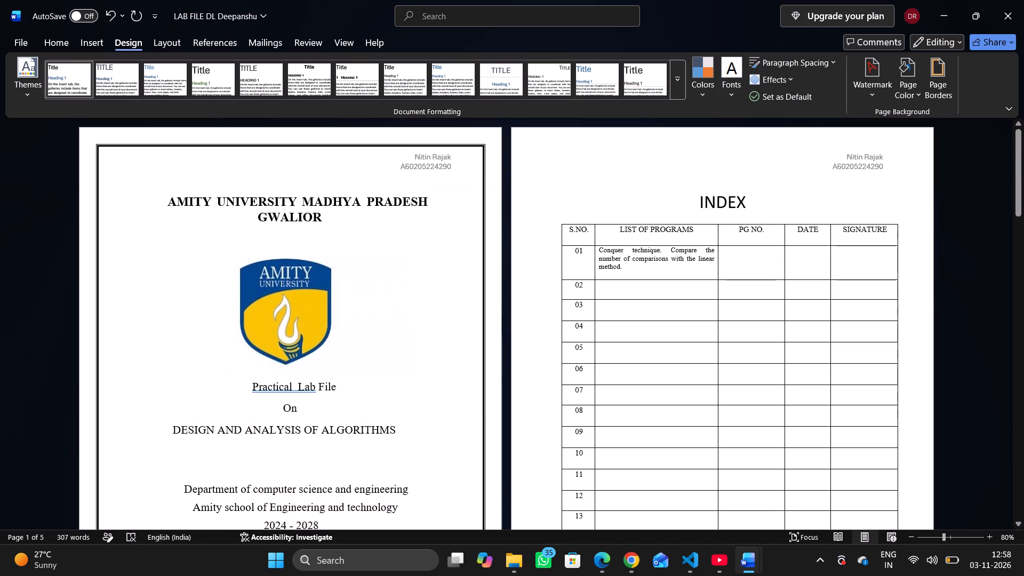
{"action": "scroll", "coordinate": [461, 370], "scroll_direction": "right", "scroll_amount": 2}
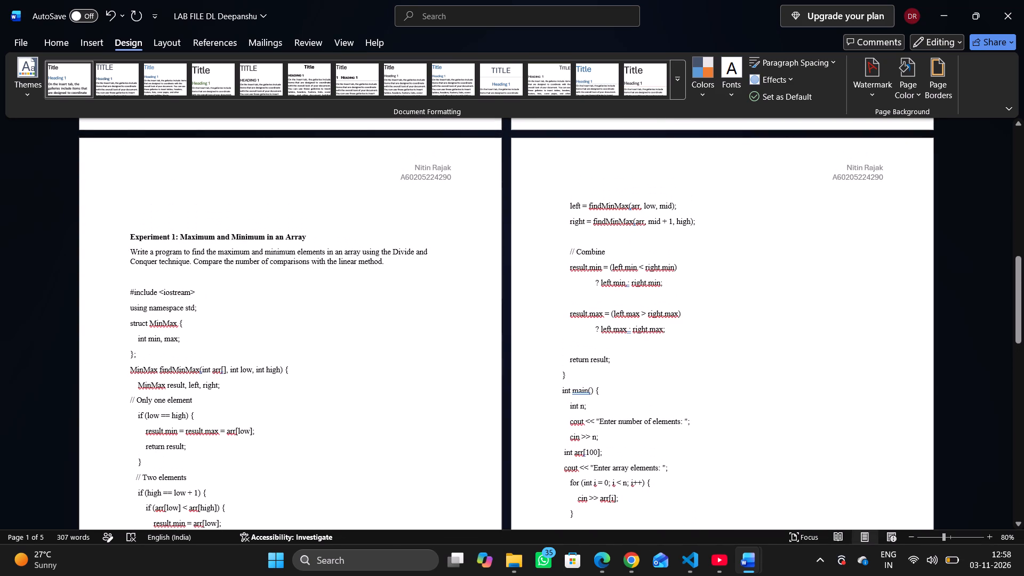
{"action": "left_click_drag", "start_coordinate": [119, 201], "coordinate": [453, 461]}
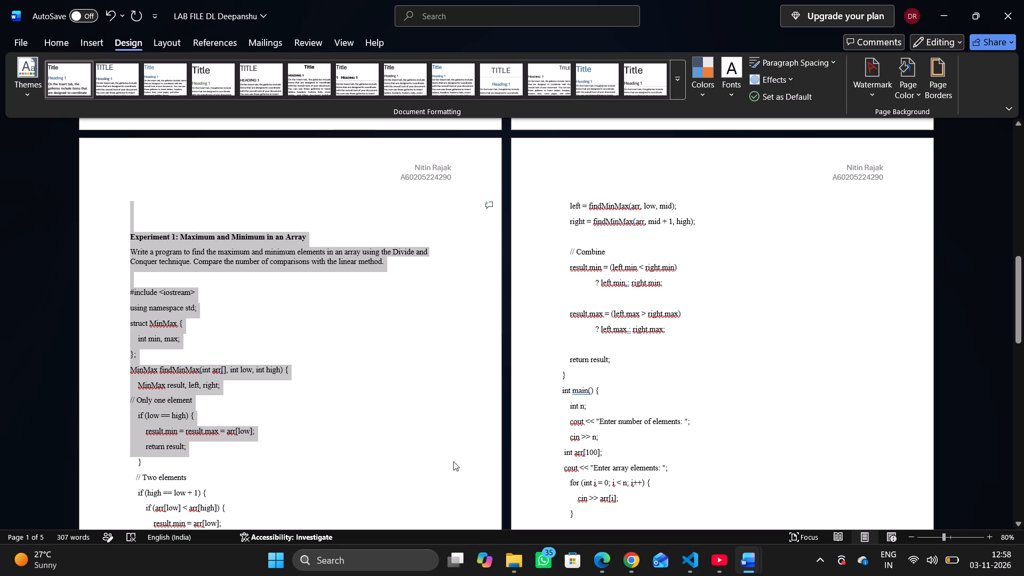
{"action": "left_click_drag", "start_coordinate": [453, 461], "coordinate": [479, 575]}
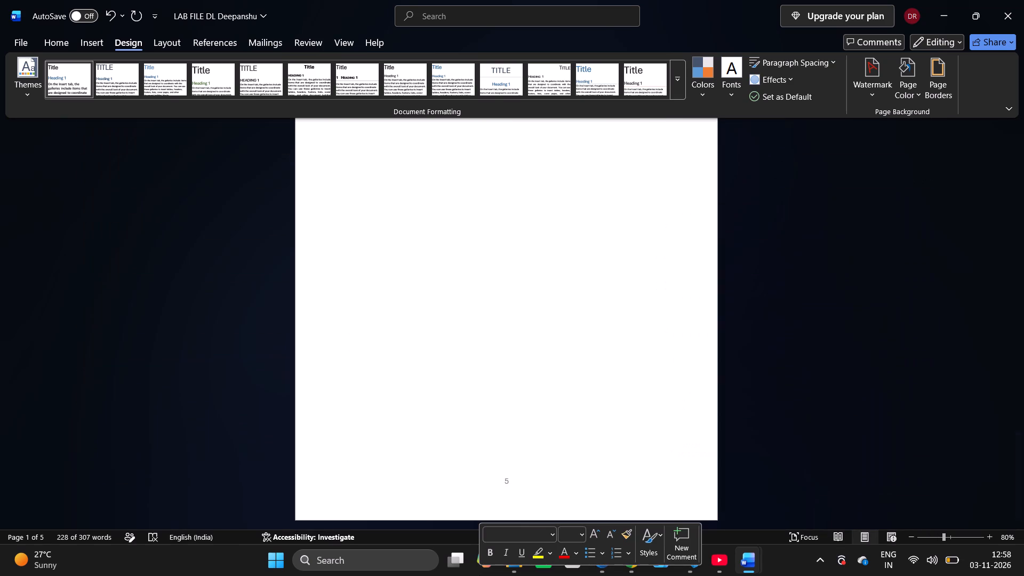
{"action": "key", "text": "Delete"}
{"action": "scroll", "coordinate": [479, 575], "scroll_direction": "up", "scroll_amount": 3}
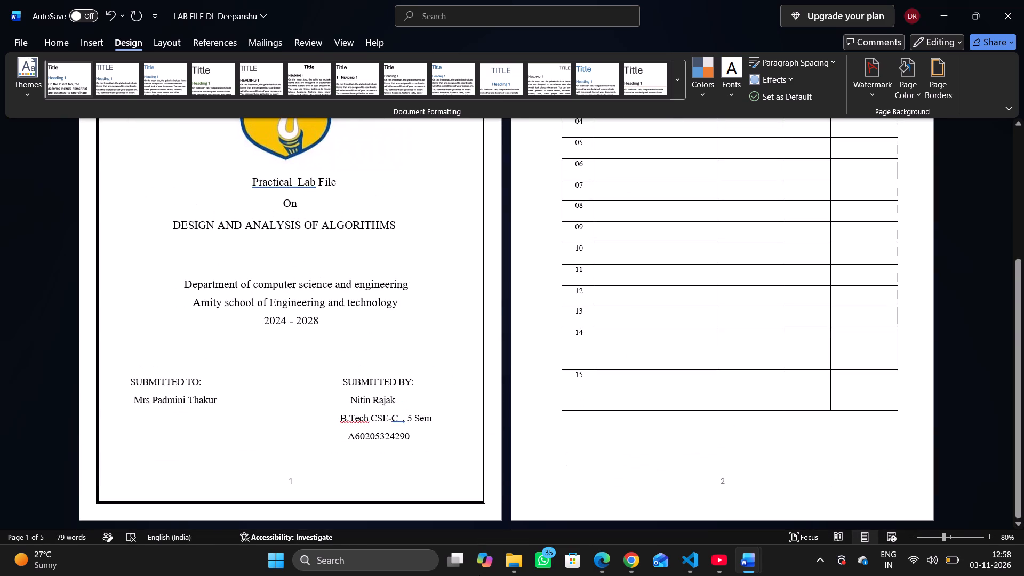
{"action": "scroll", "coordinate": [479, 575], "scroll_direction": "down", "scroll_amount": 4}
{"action": "scroll", "coordinate": [470, 473], "scroll_direction": "down", "scroll_amount": 2}
{"action": "scroll", "coordinate": [470, 473], "scroll_direction": "up", "scroll_amount": 9}
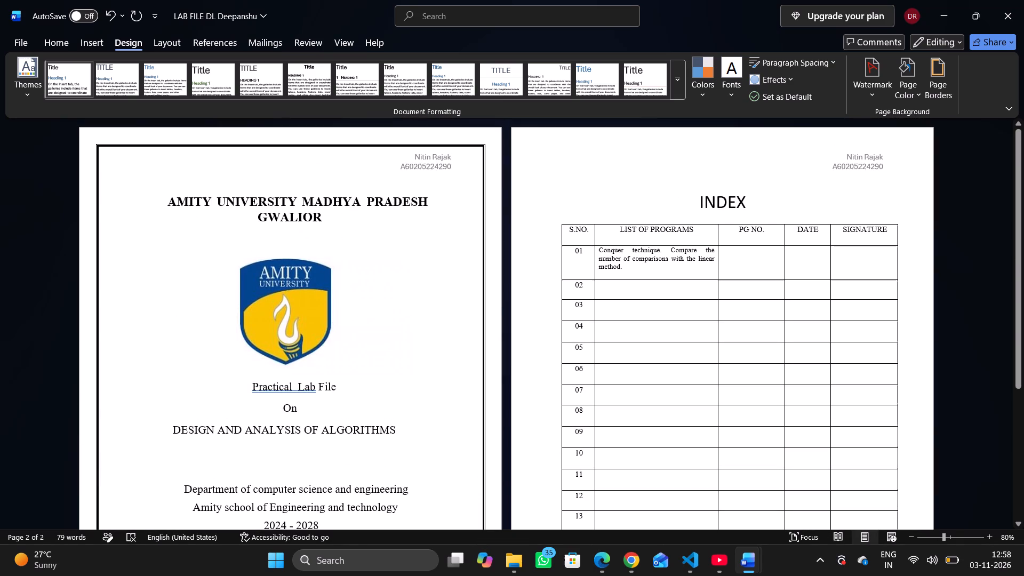